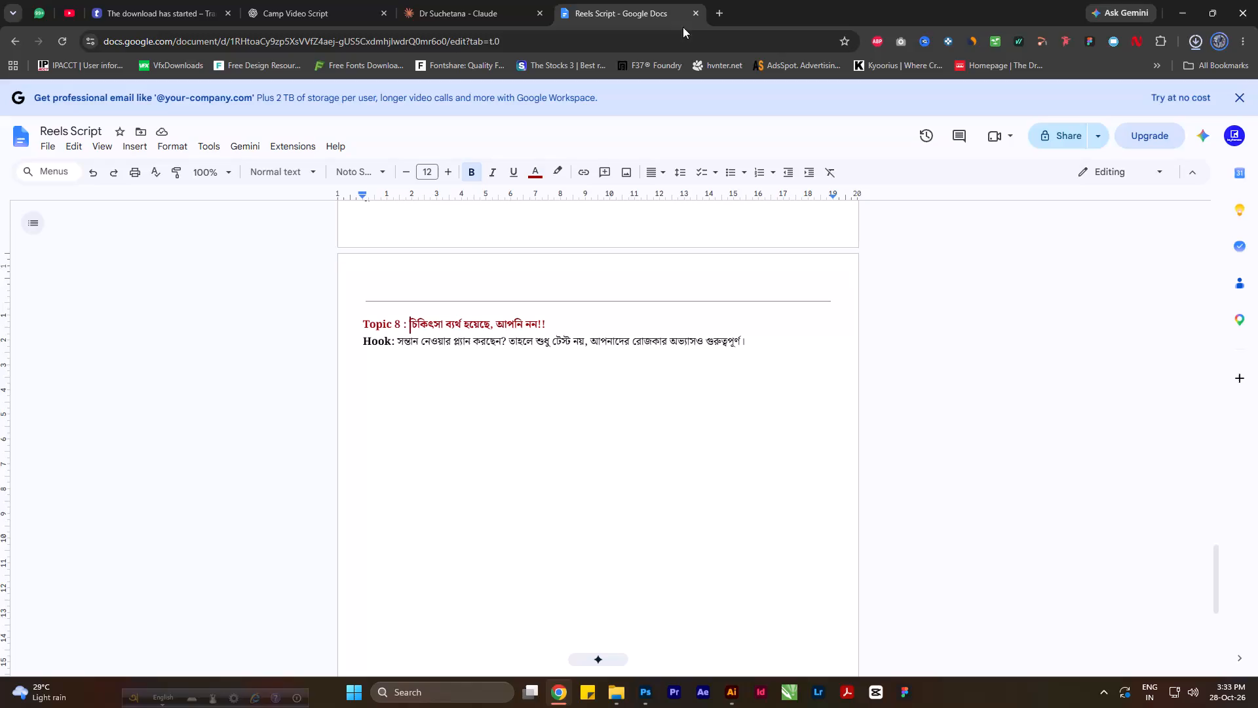
# Select the horizontal divider line above the Topic 8 heading on the last page of the script.
pyautogui.moveTo(838, 300); pyautogui.dragTo(434, 302)
pyautogui.scroll(4, 442, 299)
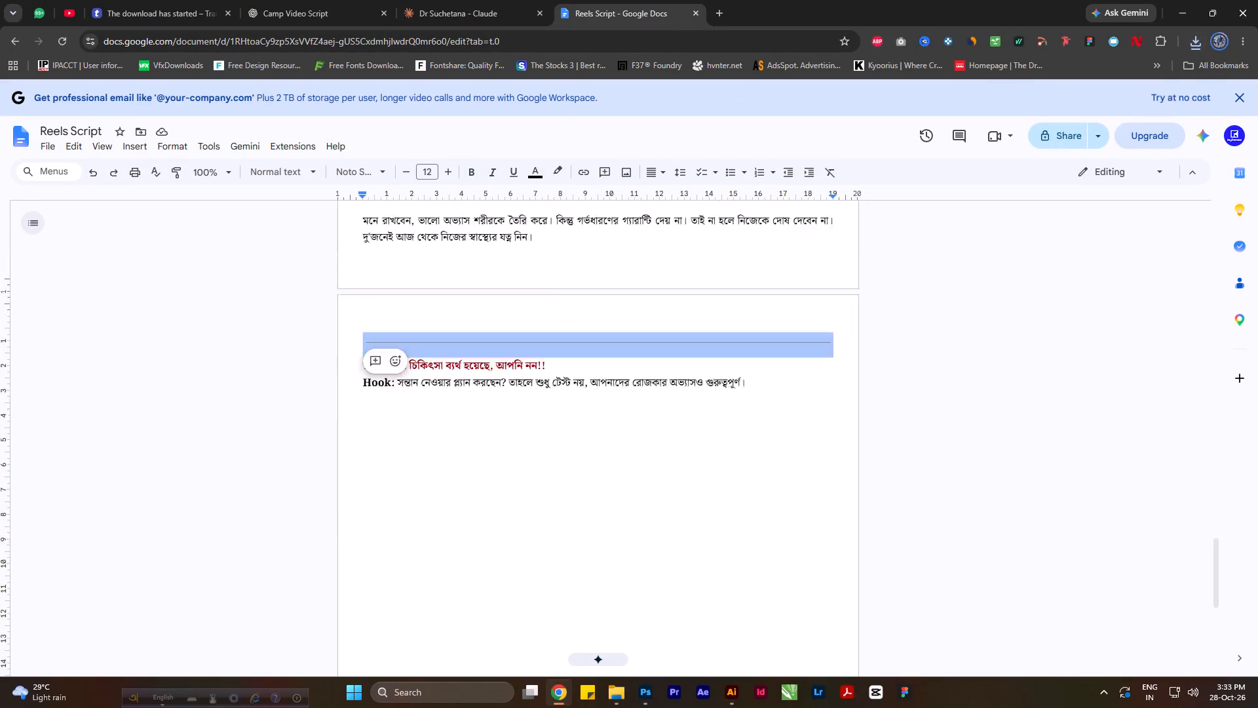
pyautogui.scroll(-3, 681, 412)
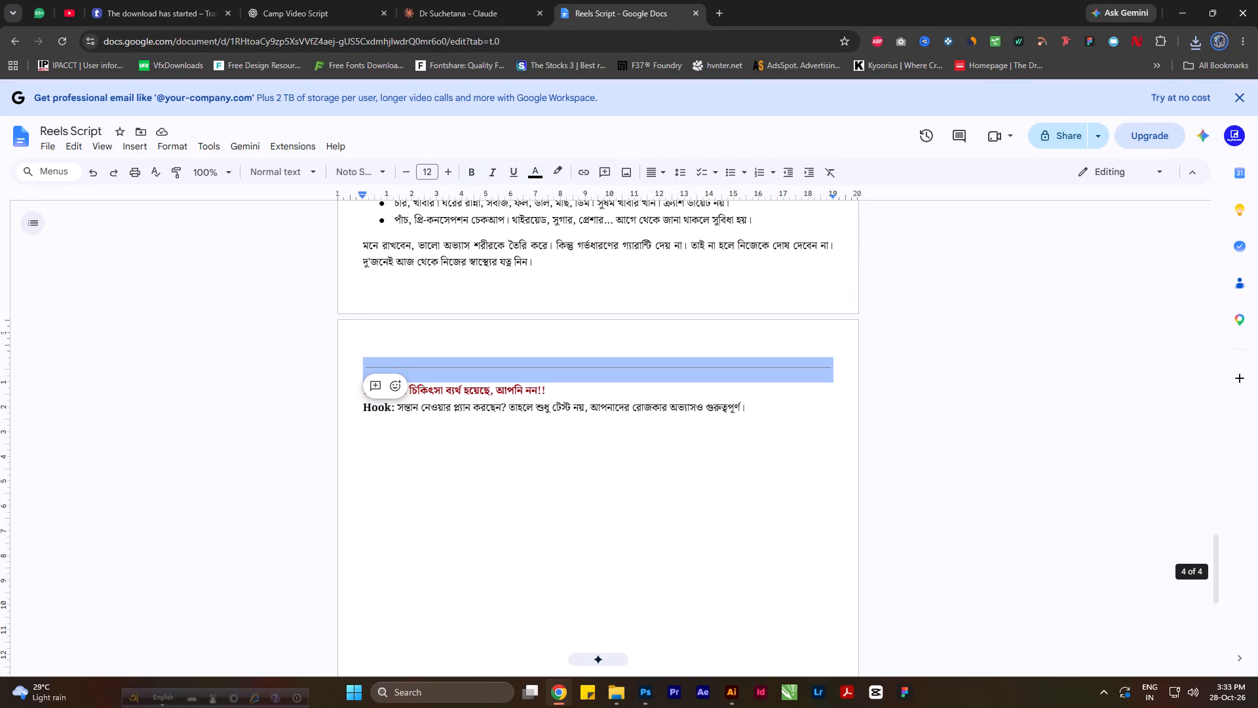
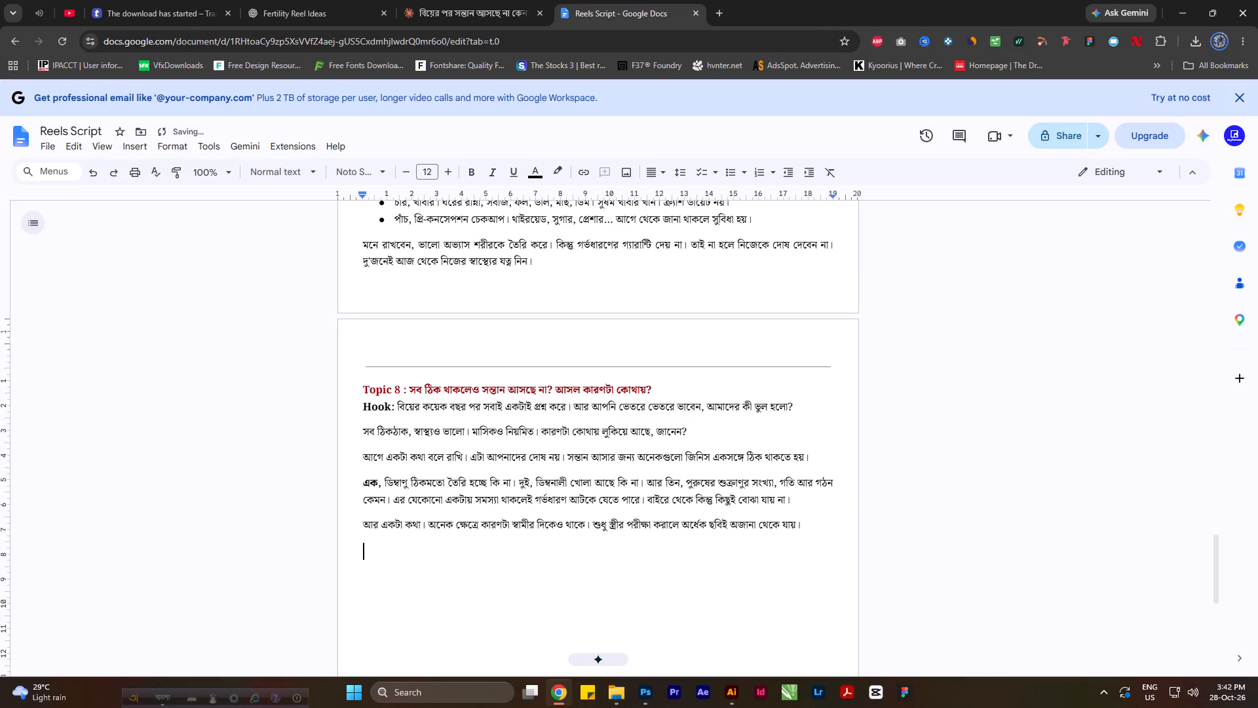
# Paste the copied "আবার অনেক সময় সব রিপোর্ট" line as the last paragraph of Topic 8.
pyautogui.hotkey('ctrl', 'v')
# Join the "আর একটা কথা" paragraph to the end of the "এক, ডিম্বাণু" paragraph above, separated by one space.
pyautogui.press('Up')
pyautogui.press('Up')
pyautogui.hotkey('ctrl', 'Left')
pyautogui.hotkey('ctrl', 'Left')
pyautogui.hotkey('ctrl', 'Left')
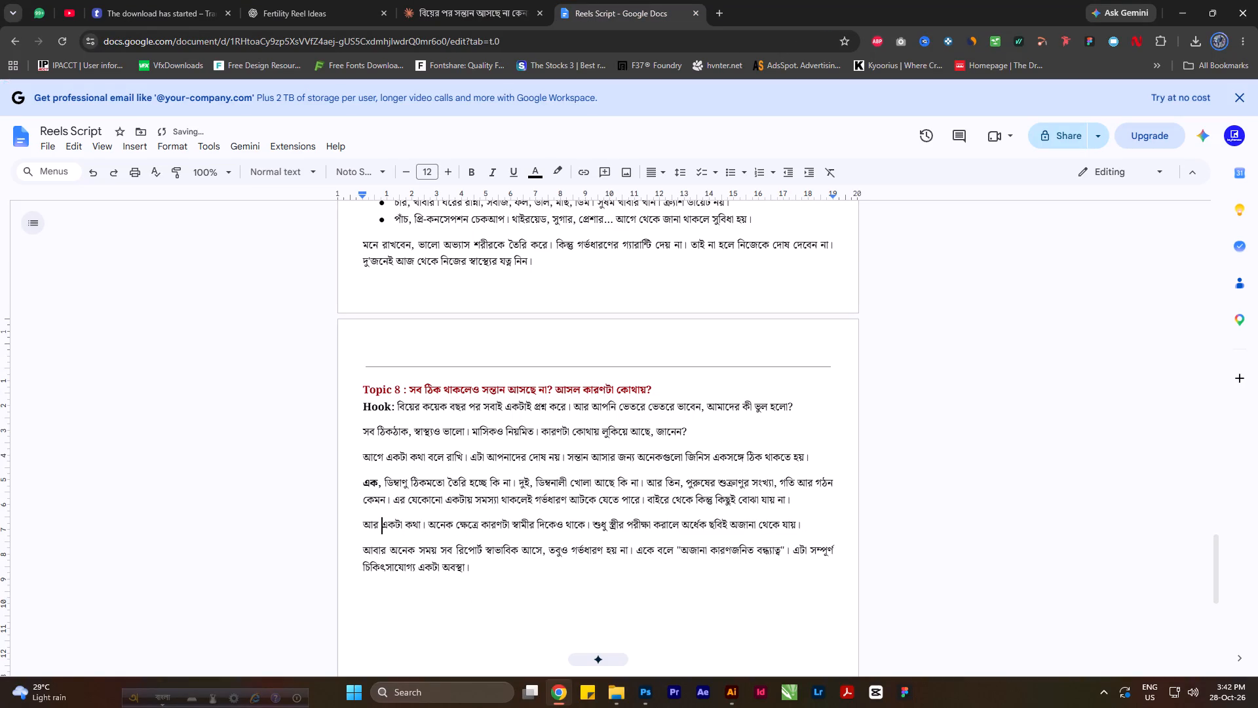
pyautogui.hotkey('ctrl', 'Left')
pyautogui.hotkey('ctrl', 'Left')
pyautogui.press('BackSpace')
pyautogui.press('space')
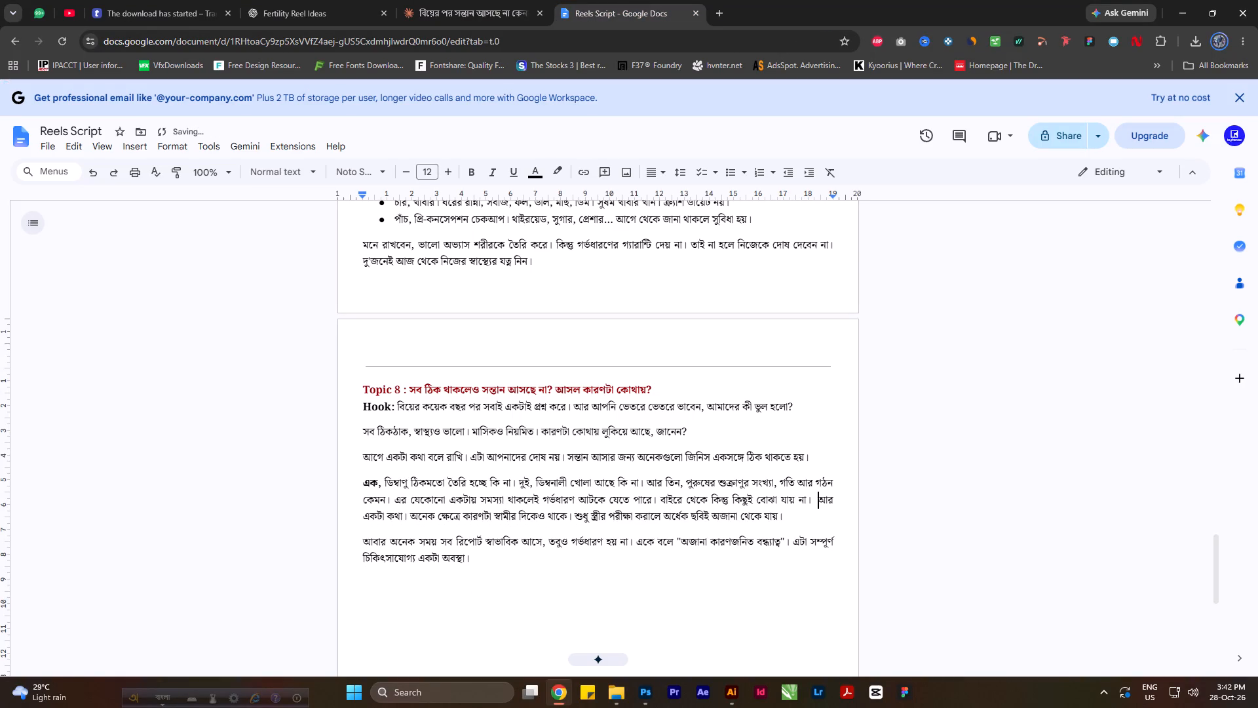
pyautogui.press('BackSpace')
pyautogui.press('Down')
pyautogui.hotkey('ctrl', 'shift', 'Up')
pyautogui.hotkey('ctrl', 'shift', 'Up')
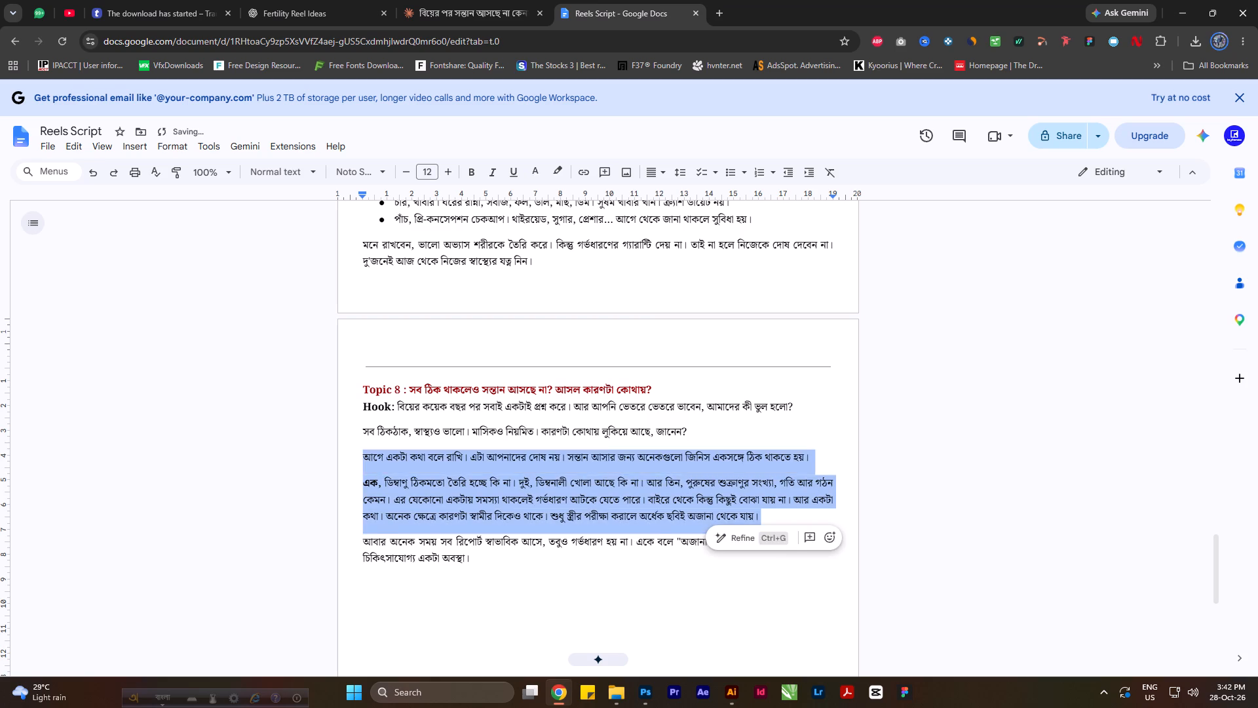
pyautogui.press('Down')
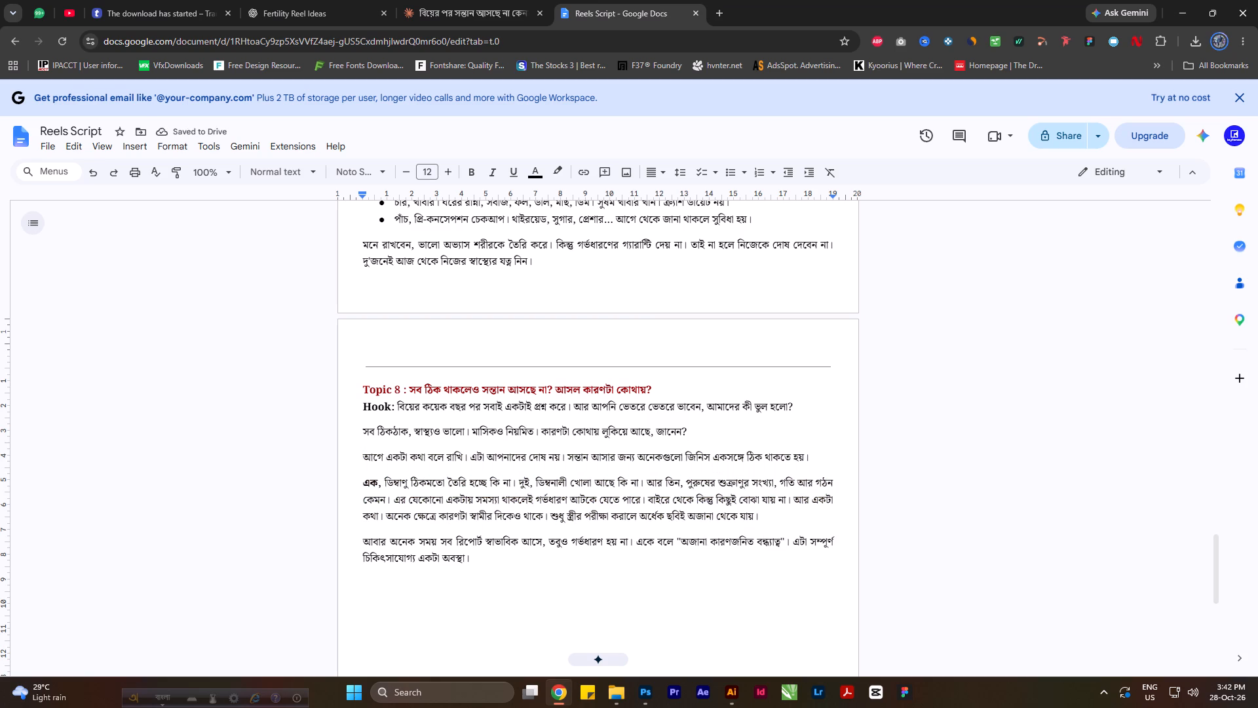
# Split the "এক, ডিম্বাণু" paragraph so that "দুই, ডিম্বনালী" starts its own paragraph, removing the space before it.
pyautogui.press('Up')
pyautogui.press('Up')
pyautogui.press('Up')
pyautogui.hotkey('ctrl', 'Left')
pyautogui.hotkey('ctrl', 'Left')
pyautogui.hotkey('ctrl', 'Left')
pyautogui.hotkey('ctrl', 'Left')
pyautogui.hotkey('ctrl', 'Left')
pyautogui.hotkey('ctrl', 'Left')
pyautogui.hotkey('ctrl', 'Left')
pyautogui.hotkey('ctrl', 'Left')
pyautogui.hotkey('ctrl', 'Left')
pyautogui.hotkey('ctrl', 'Left')
pyautogui.hotkey('ctrl', 'Left')
pyautogui.hotkey('ctrl', 'Left')
pyautogui.hotkey('ctrl', 'Left')
pyautogui.press('BackSpace')
pyautogui.press('Return')
# Split the "দুই, ডিম্বনালী" paragraph so that "আর তিন, পুরুষের" starts its own paragraph, removing the space before it.
pyautogui.hotkey('ctrl', 'Right')
pyautogui.hotkey('ctrl', 'Right')
pyautogui.hotkey('ctrl', 'Right')
pyautogui.hotkey('ctrl', 'Right')
pyautogui.hotkey('ctrl', 'Right')
pyautogui.hotkey('ctrl', 'Right')
pyautogui.hotkey('ctrl', 'Right')
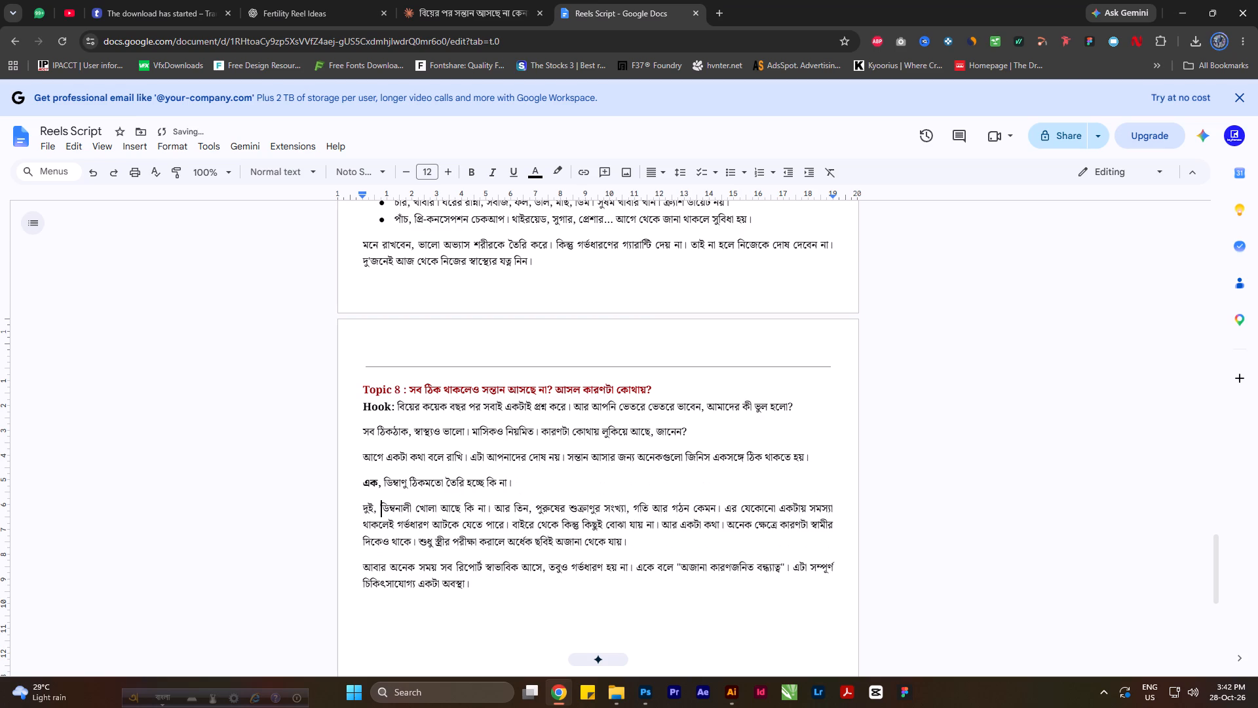
pyautogui.press('BackSpace')
pyautogui.press('Return')
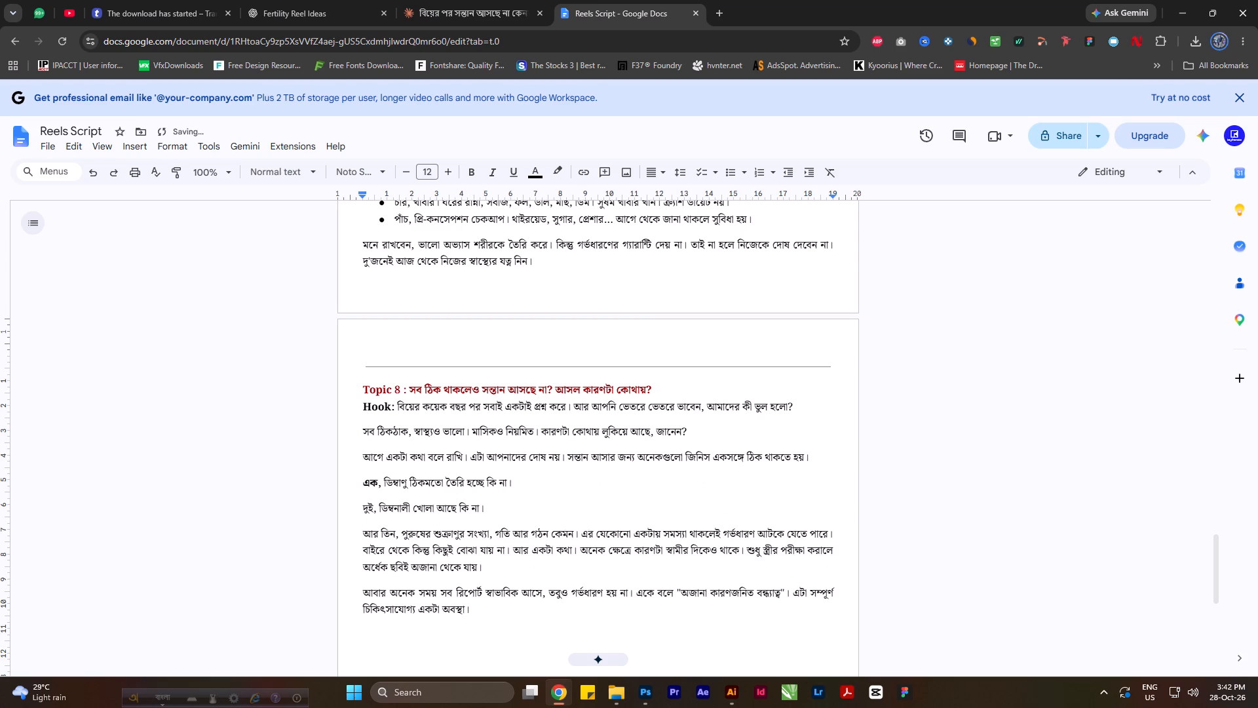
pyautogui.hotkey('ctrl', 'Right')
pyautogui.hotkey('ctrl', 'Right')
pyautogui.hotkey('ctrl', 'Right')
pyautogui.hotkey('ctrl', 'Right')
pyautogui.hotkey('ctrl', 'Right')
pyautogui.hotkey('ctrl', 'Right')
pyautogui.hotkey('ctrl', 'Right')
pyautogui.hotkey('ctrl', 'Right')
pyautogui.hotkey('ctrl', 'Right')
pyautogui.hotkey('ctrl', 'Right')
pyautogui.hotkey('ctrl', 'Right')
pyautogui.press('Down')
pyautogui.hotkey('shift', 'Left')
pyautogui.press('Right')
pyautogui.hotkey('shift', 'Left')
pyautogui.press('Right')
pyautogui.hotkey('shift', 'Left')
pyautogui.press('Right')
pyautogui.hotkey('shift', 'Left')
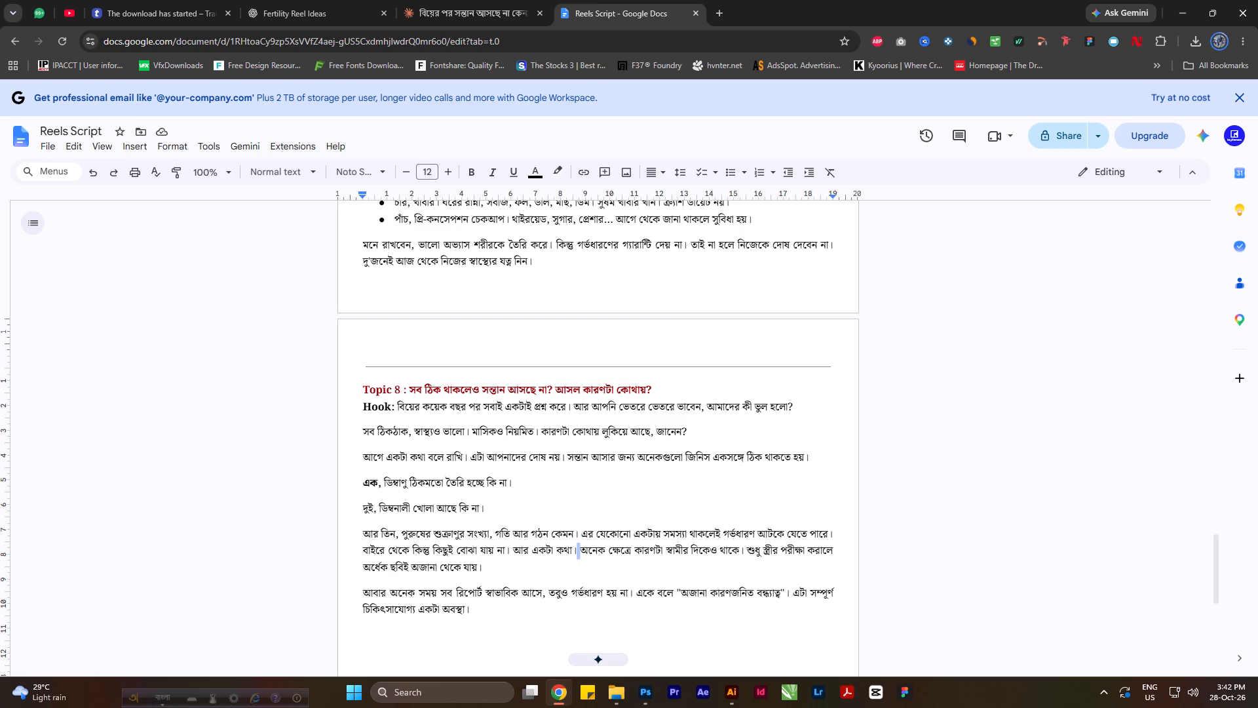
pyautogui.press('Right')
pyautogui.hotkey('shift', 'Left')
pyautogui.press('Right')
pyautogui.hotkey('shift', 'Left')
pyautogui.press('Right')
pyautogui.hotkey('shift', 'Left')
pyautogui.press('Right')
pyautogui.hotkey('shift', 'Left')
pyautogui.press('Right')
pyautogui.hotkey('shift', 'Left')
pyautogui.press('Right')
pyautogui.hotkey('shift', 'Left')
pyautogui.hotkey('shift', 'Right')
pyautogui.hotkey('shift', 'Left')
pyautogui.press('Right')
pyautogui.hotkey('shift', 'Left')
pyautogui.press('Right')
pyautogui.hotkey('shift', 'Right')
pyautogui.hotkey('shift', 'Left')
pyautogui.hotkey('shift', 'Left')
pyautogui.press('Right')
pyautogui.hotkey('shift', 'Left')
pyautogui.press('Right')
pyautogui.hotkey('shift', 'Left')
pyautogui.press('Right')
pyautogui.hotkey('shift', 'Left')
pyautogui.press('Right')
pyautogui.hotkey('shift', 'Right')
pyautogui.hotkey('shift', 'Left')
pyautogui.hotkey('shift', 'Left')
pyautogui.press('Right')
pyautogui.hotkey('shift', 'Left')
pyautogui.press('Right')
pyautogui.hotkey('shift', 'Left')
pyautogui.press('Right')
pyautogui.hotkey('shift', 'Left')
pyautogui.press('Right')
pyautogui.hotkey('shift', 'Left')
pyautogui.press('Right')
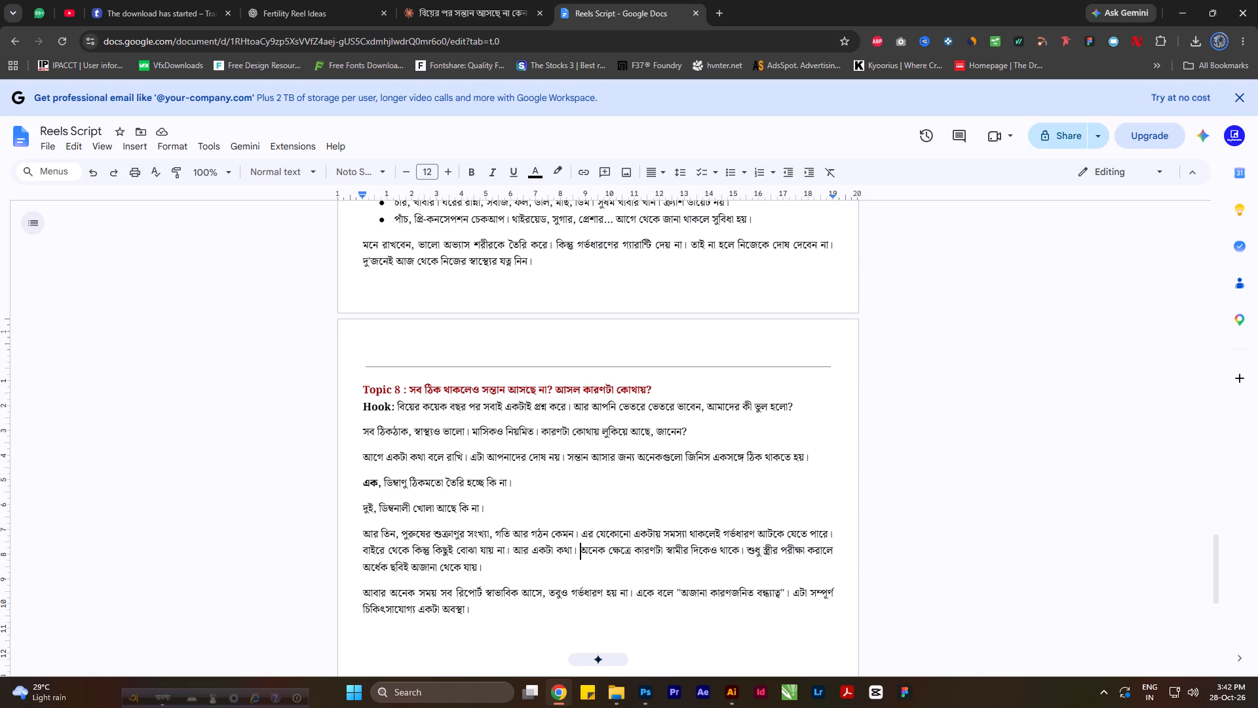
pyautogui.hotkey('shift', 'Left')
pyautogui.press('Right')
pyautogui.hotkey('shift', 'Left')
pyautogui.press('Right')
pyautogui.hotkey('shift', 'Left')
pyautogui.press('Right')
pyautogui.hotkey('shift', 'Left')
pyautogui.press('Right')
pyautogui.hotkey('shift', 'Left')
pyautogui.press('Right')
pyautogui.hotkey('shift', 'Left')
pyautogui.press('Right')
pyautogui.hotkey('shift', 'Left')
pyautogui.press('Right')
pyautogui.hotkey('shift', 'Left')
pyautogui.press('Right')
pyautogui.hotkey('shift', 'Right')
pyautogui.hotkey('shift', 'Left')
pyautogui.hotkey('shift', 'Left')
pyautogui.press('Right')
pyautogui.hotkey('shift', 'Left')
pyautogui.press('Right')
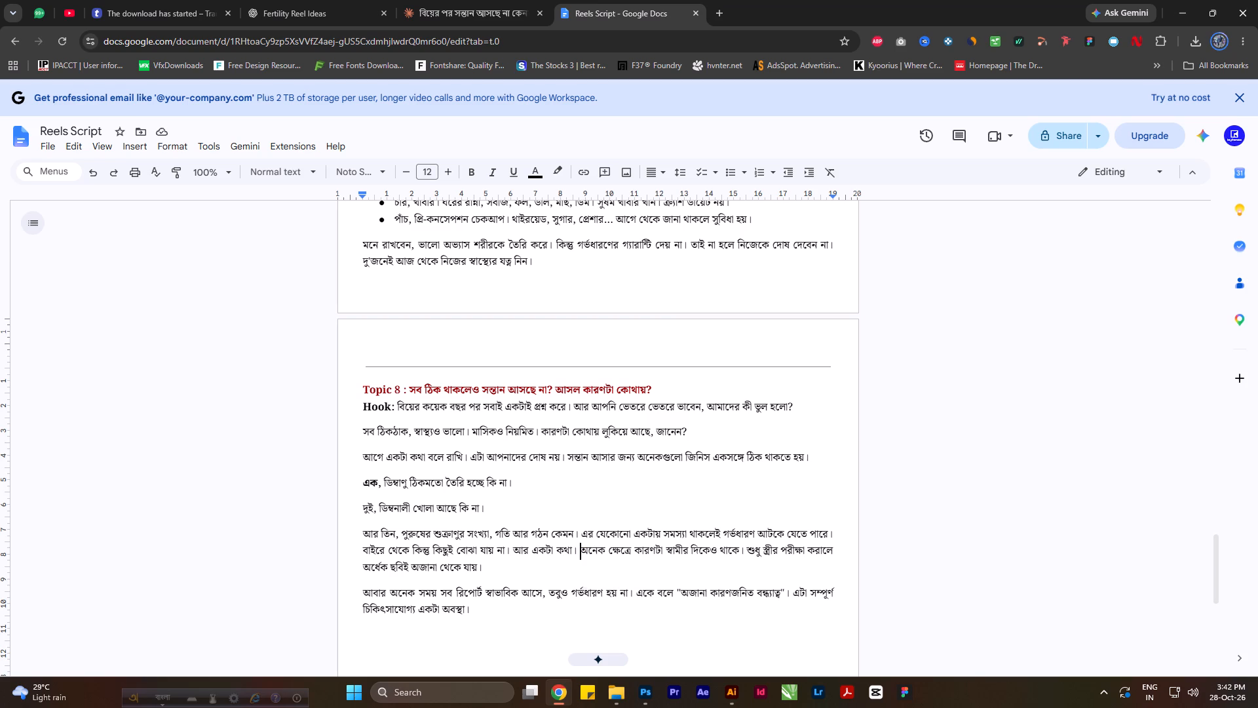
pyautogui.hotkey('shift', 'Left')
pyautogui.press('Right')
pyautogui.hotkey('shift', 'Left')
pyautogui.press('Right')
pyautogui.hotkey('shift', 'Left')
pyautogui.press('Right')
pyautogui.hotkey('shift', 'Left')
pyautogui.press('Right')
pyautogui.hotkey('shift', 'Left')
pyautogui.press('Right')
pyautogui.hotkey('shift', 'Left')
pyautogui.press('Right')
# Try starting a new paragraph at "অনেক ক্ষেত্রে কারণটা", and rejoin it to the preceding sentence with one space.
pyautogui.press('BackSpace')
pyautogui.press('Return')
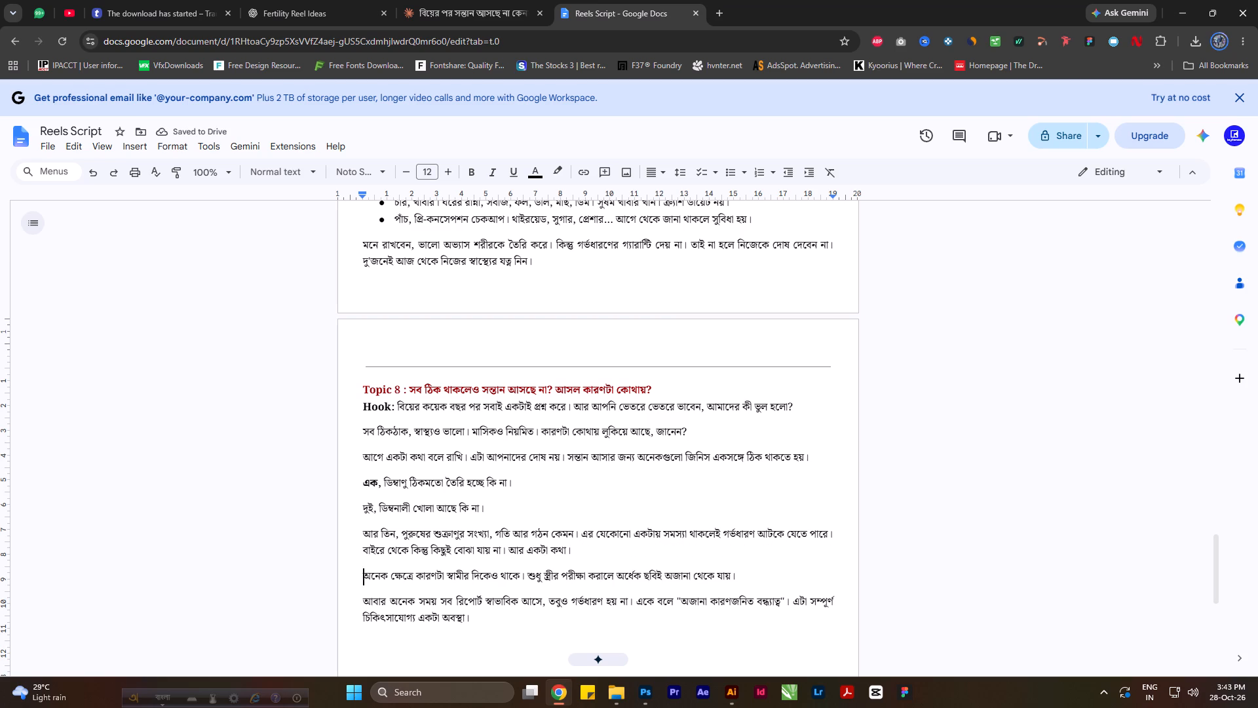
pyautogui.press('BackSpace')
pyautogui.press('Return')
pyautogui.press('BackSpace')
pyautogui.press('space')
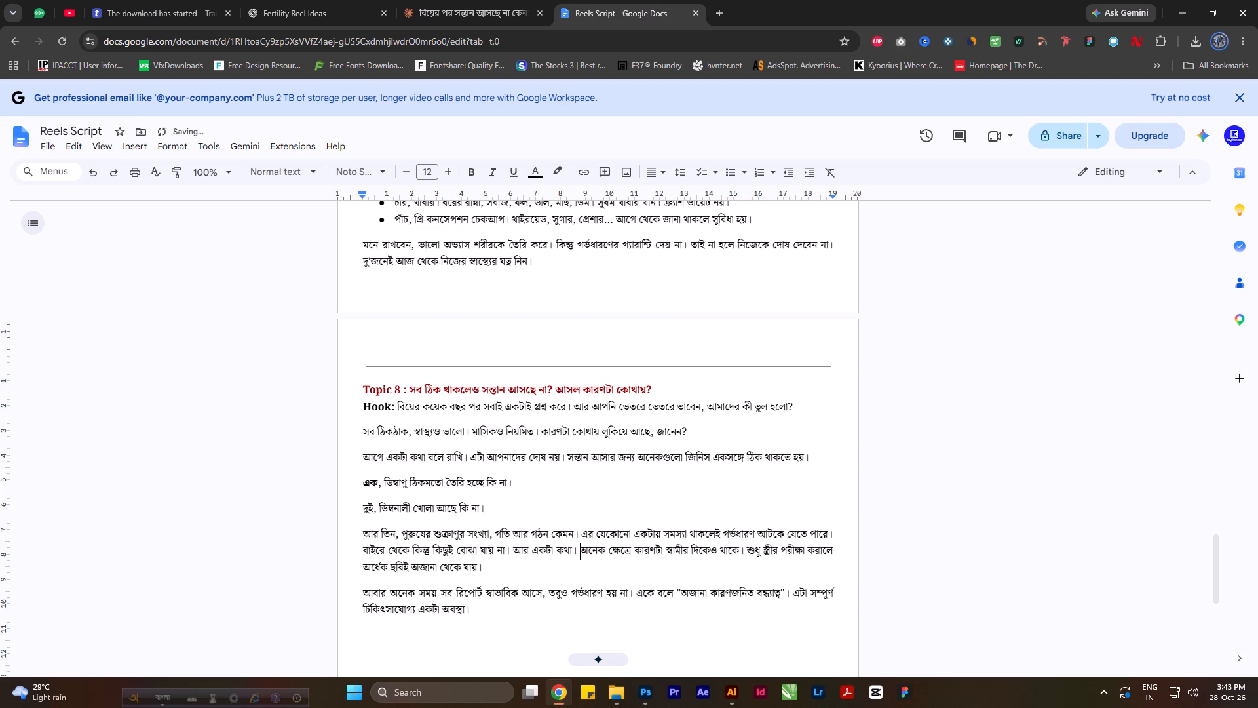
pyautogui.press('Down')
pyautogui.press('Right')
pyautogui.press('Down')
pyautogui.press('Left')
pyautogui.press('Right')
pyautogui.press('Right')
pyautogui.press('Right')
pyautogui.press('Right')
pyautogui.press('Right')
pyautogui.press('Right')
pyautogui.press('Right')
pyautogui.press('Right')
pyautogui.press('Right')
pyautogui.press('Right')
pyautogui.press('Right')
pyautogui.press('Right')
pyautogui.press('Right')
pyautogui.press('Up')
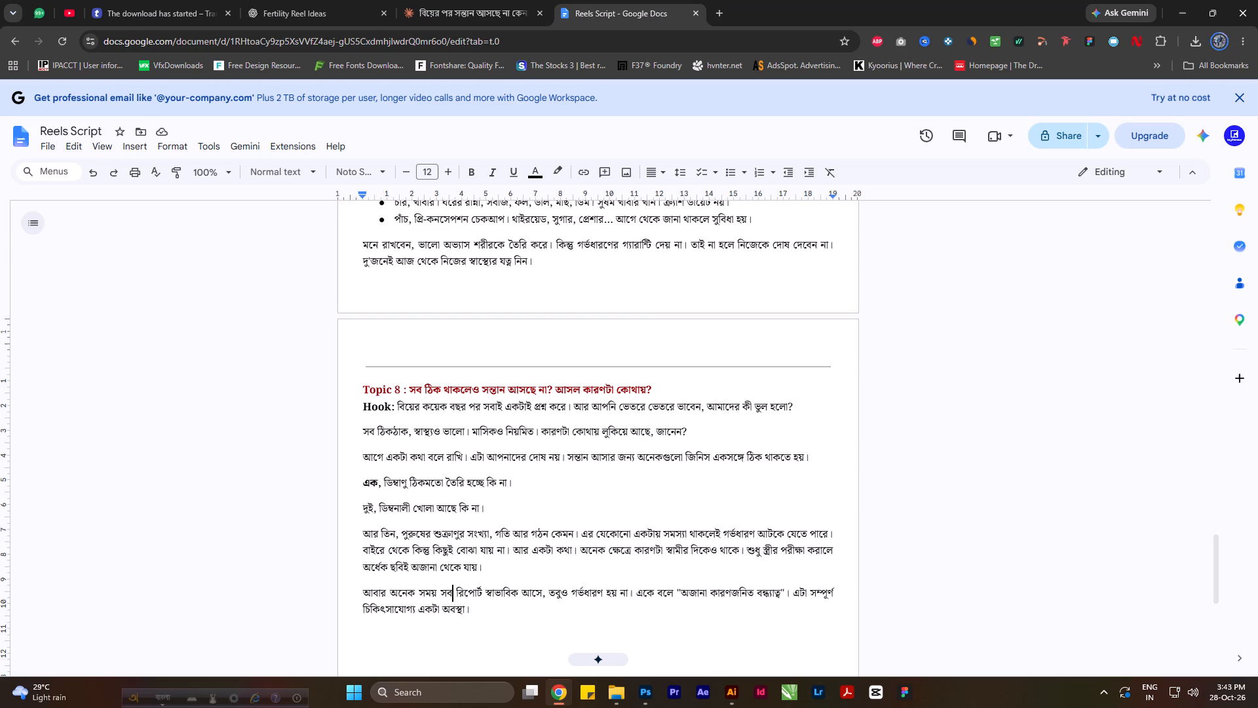
# Review the "আবার অনেক সময়" paragraph word by word, up to the quoted term "অজানা কারণজনিত বন্ধ্যাত্ব".
pyautogui.hotkey('ctrl', 'Right')
pyautogui.hotkey('ctrl', 'Right')
pyautogui.hotkey('ctrl', 'Right')
pyautogui.hotkey('ctrl', 'Right')
pyautogui.hotkey('ctrl', 'Right')
pyautogui.hotkey('ctrl', 'Right')
pyautogui.hotkey('ctrl', 'Right')
pyautogui.hotkey('ctrl', 'Right')
pyautogui.hotkey('ctrl', 'Right')
pyautogui.hotkey('ctrl', 'Right')
pyautogui.hotkey('ctrl', 'Right')
pyautogui.hotkey('ctrl', 'Right')
pyautogui.hotkey('ctrl', 'shift', 'Right')
pyautogui.hotkey('ctrl', 'shift', 'Right')
pyautogui.hotkey('ctrl', 'shift', 'Right')
pyautogui.press('F12')
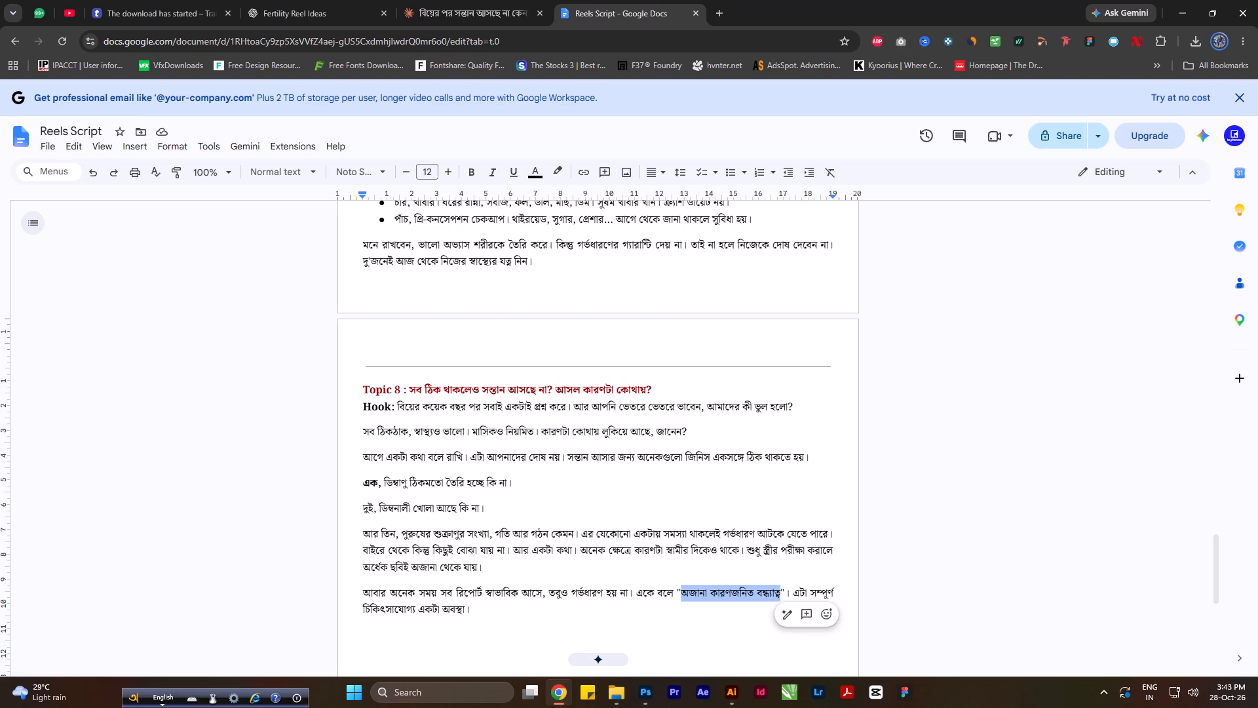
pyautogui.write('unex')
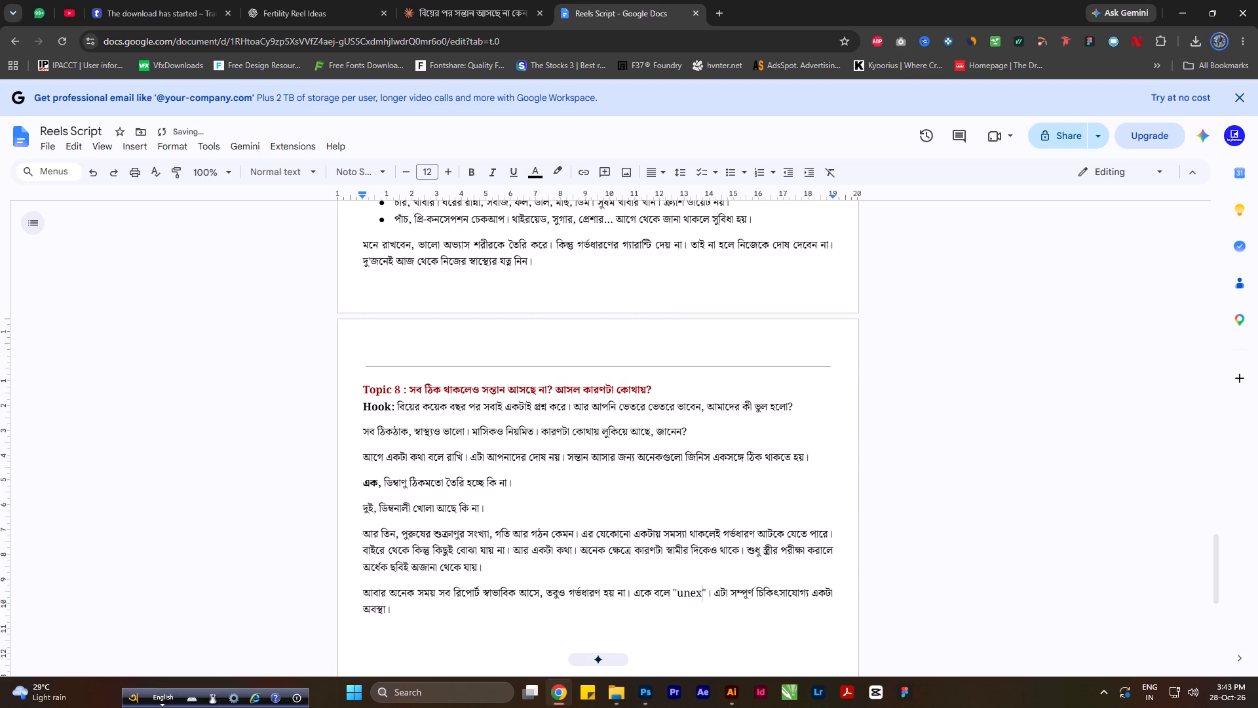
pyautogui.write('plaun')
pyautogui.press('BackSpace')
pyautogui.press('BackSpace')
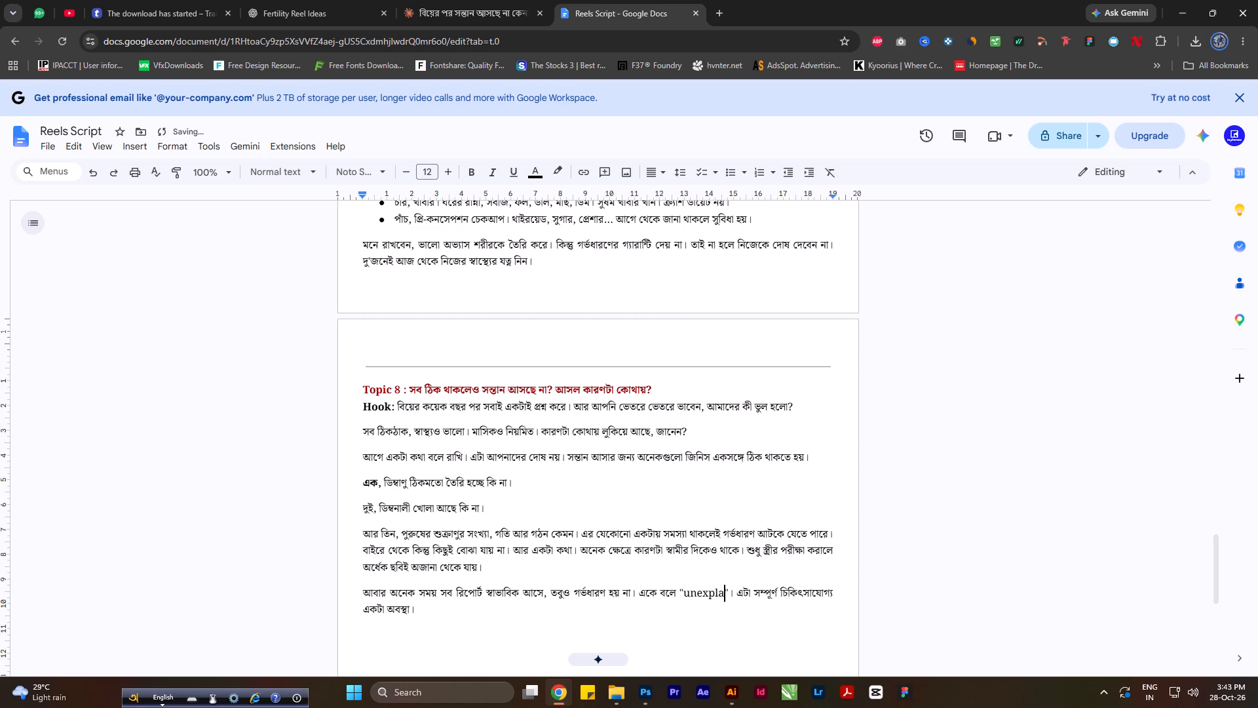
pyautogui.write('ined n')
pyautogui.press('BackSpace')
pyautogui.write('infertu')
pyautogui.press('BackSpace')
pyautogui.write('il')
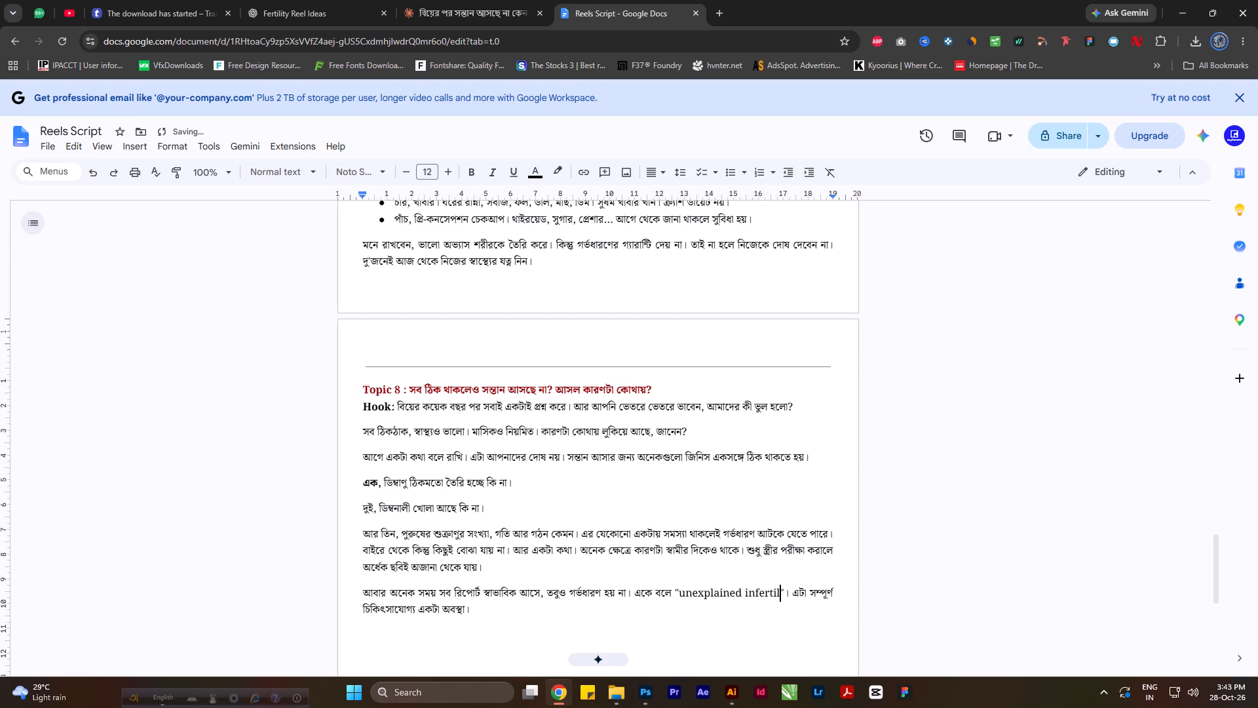
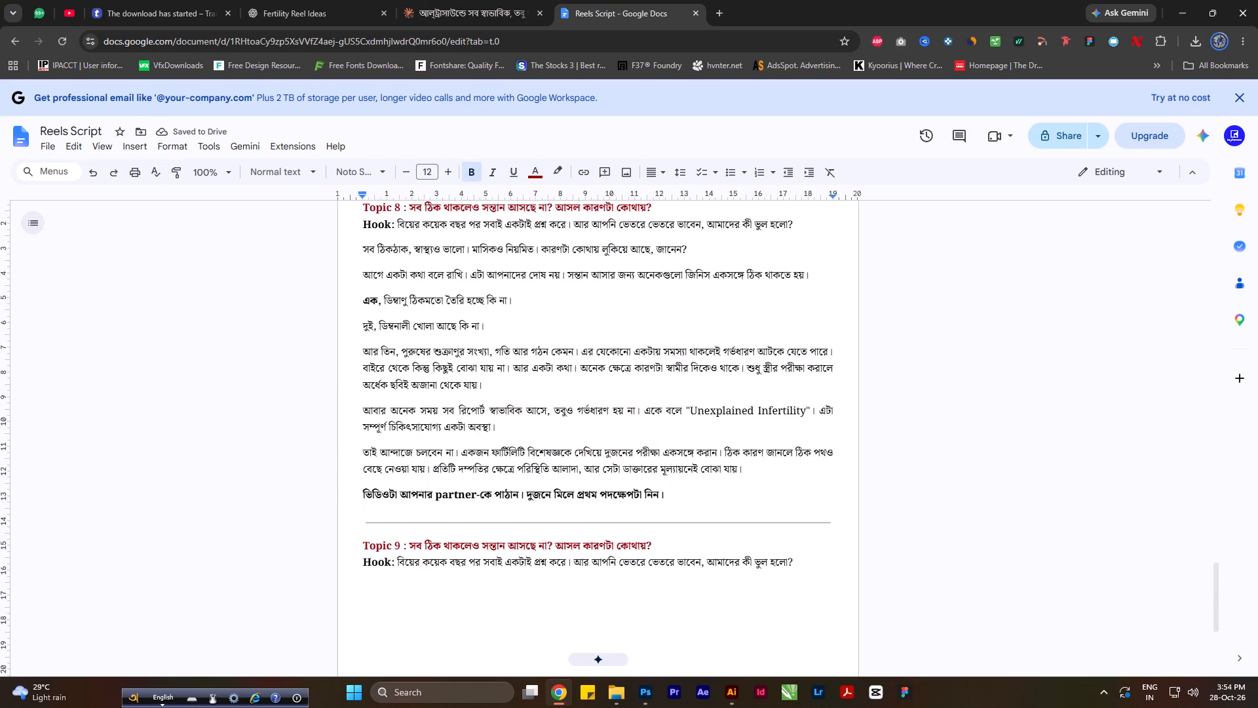
# Split the third-point paragraph of Topic 8 so that "আর একটা কথা" starts a new paragraph.
pyautogui.scroll(3, 554, 350)
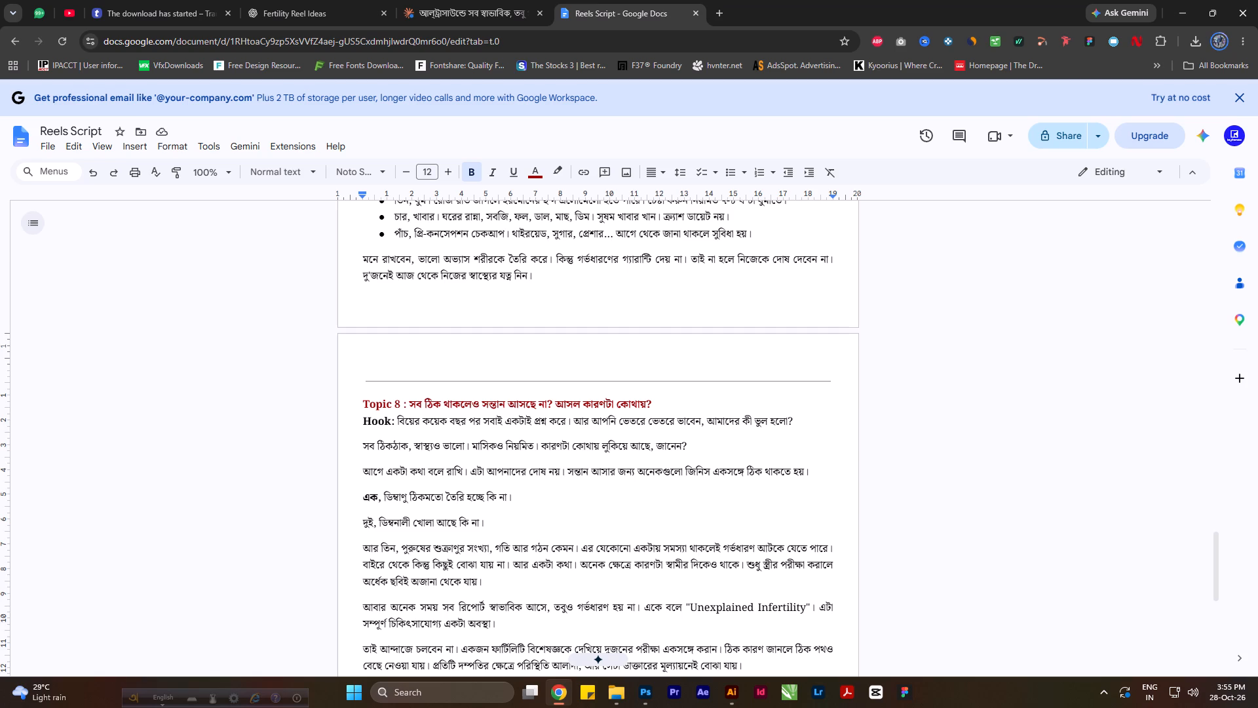
pyautogui.click(514, 564)
pyautogui.press('Return')
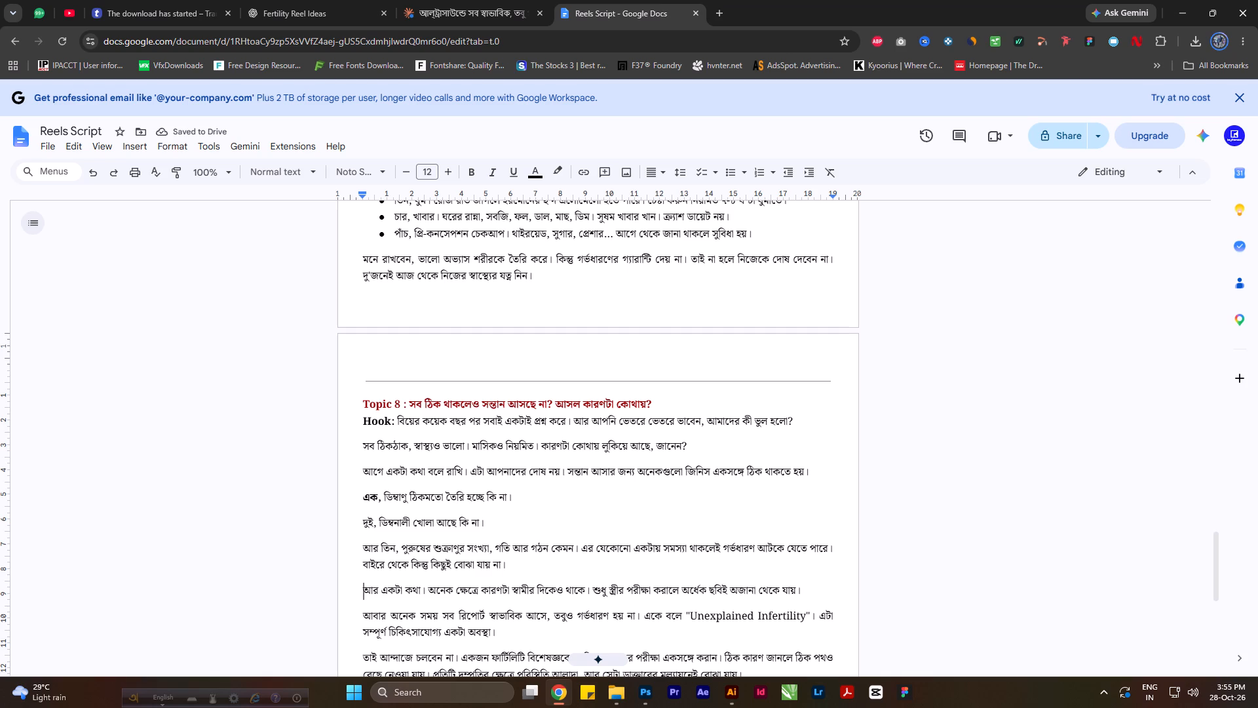
# Bold the words "আর তিন" and "দুই" that open the third and second points of Topic 8.
pyautogui.moveTo(394, 546); pyautogui.dragTo(370, 548)
pyautogui.moveTo(370, 548); pyautogui.dragTo(367, 548)
pyautogui.hotkey('ctrl', 'b')
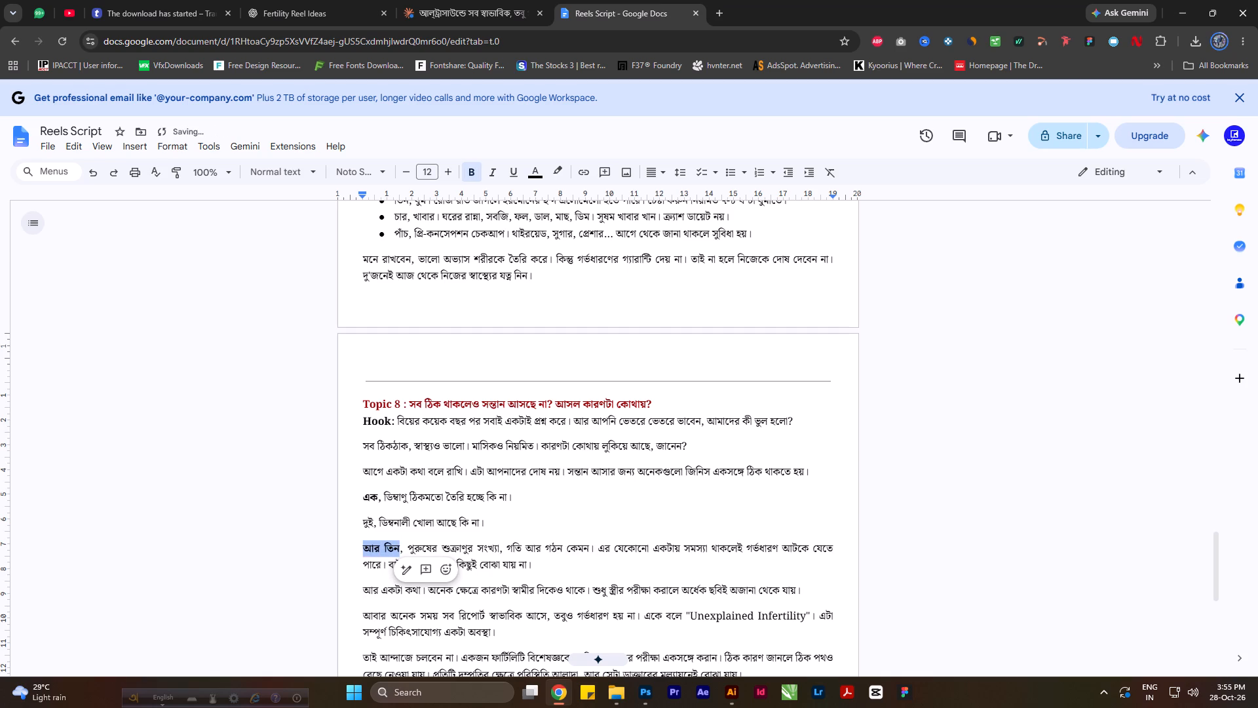
pyautogui.press('Up')
pyautogui.hotkey('shift', 'Right')
pyautogui.hotkey('shift', 'Right')
pyautogui.hotkey('shift', 'Right')
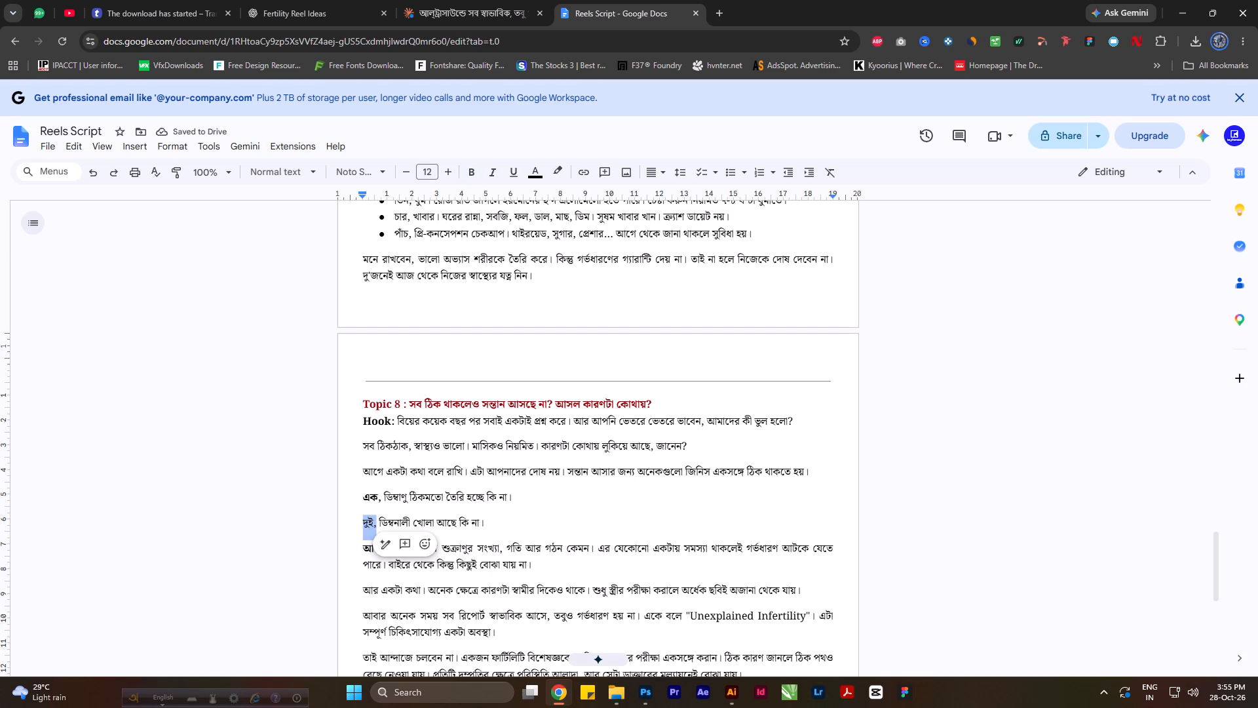
pyautogui.hotkey('shift', 'Left')
pyautogui.hotkey('ctrl', 'b')
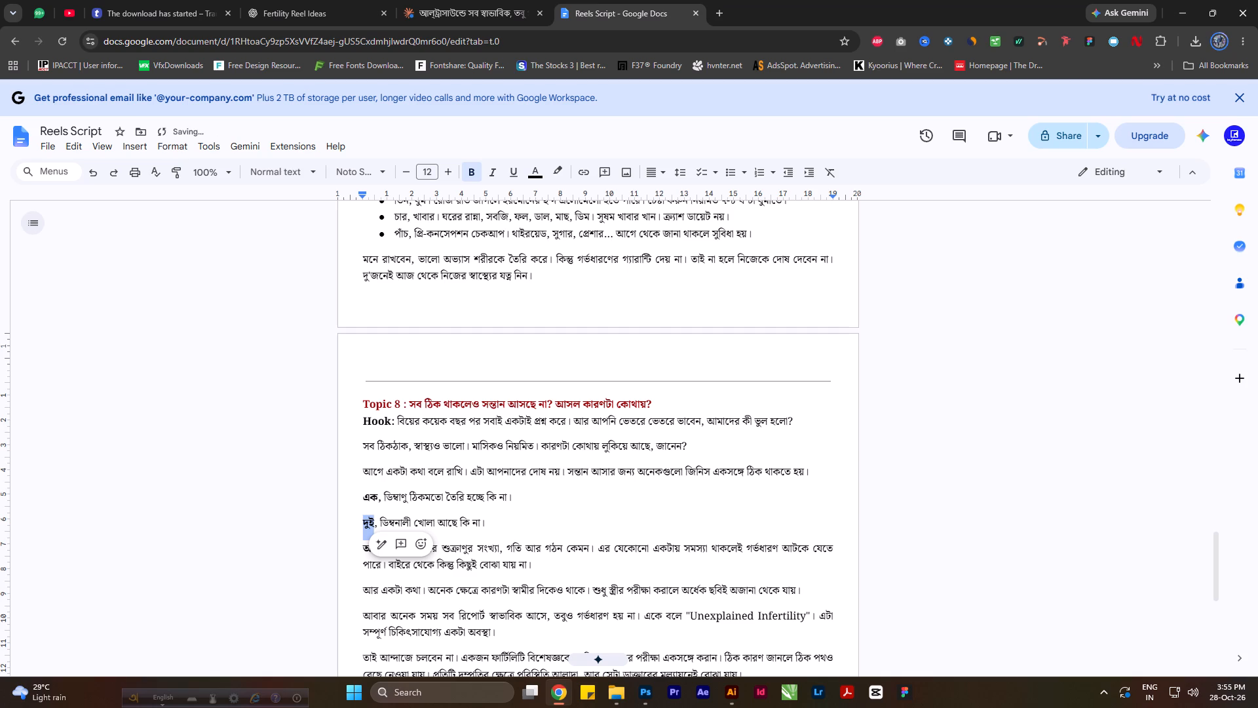
# Turn the three numbered points of Topic 8, from "এক" to "আর তিন", into a bulleted list with diamond-shaped bullets.
pyautogui.moveTo(541, 565); pyautogui.dragTo(371, 497)
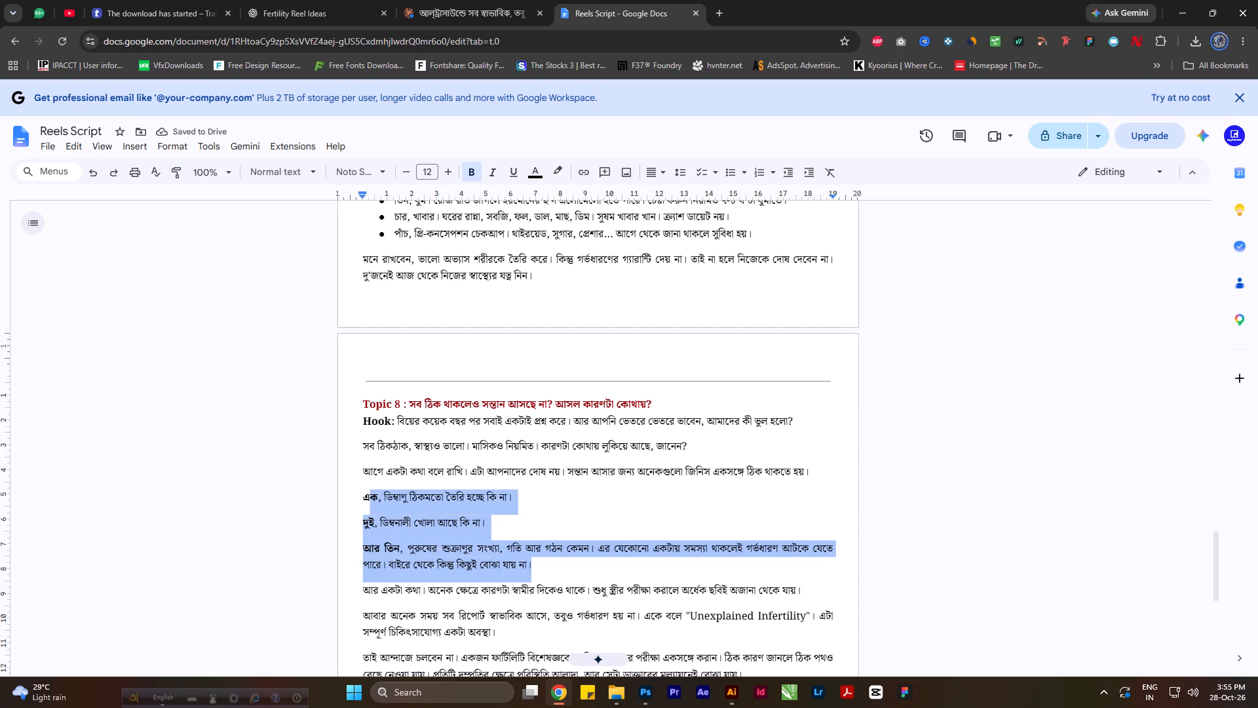
pyautogui.moveTo(371, 497); pyautogui.dragTo(357, 497)
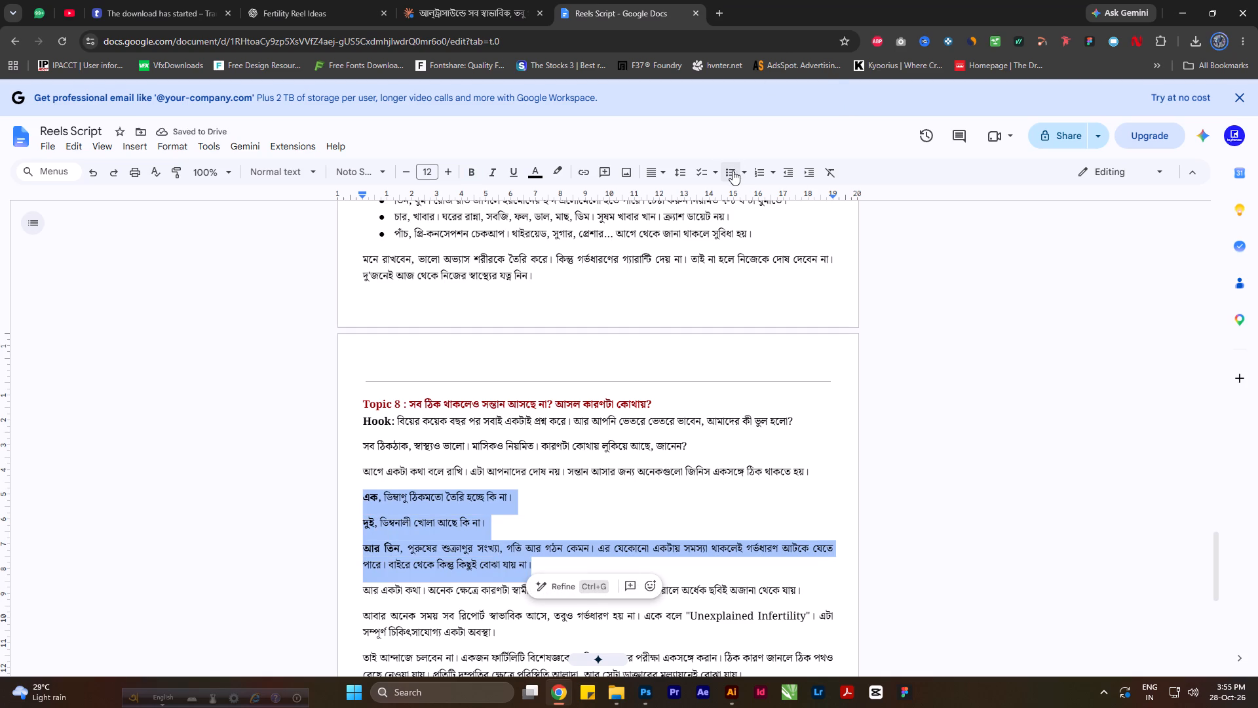
pyautogui.click(733, 170)
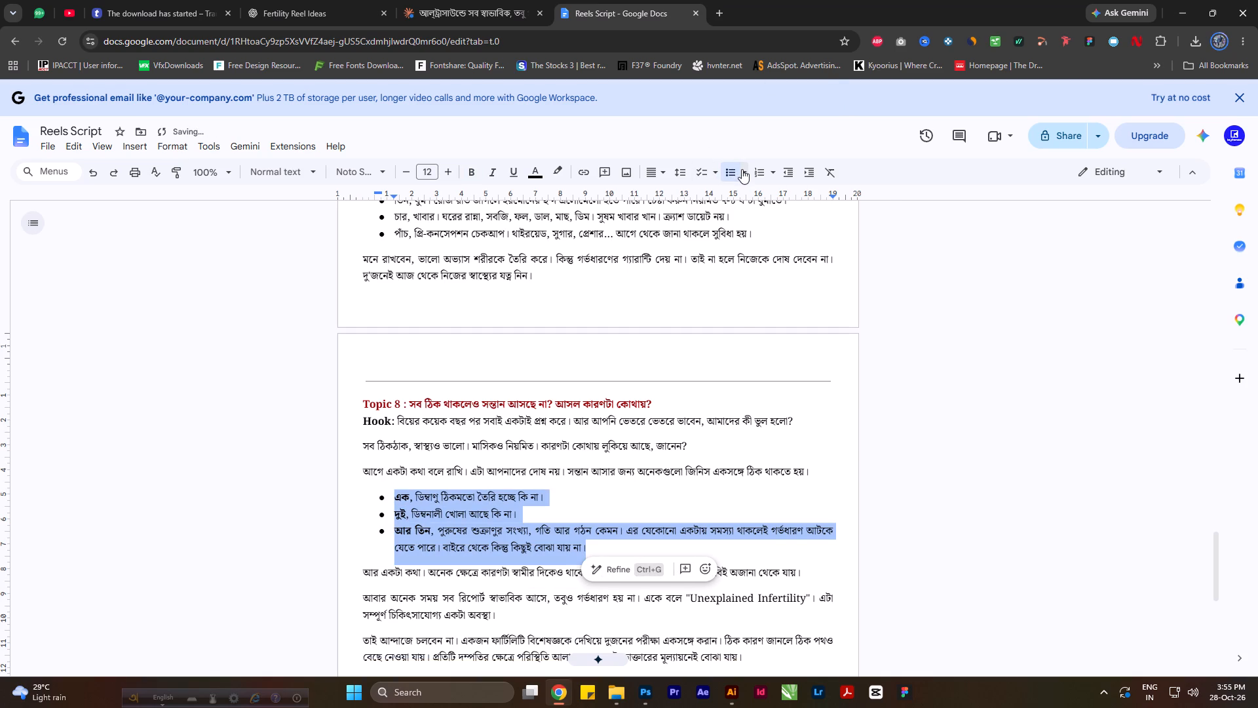
pyautogui.click(742, 169)
pyautogui.click(795, 220)
pyautogui.click(746, 169)
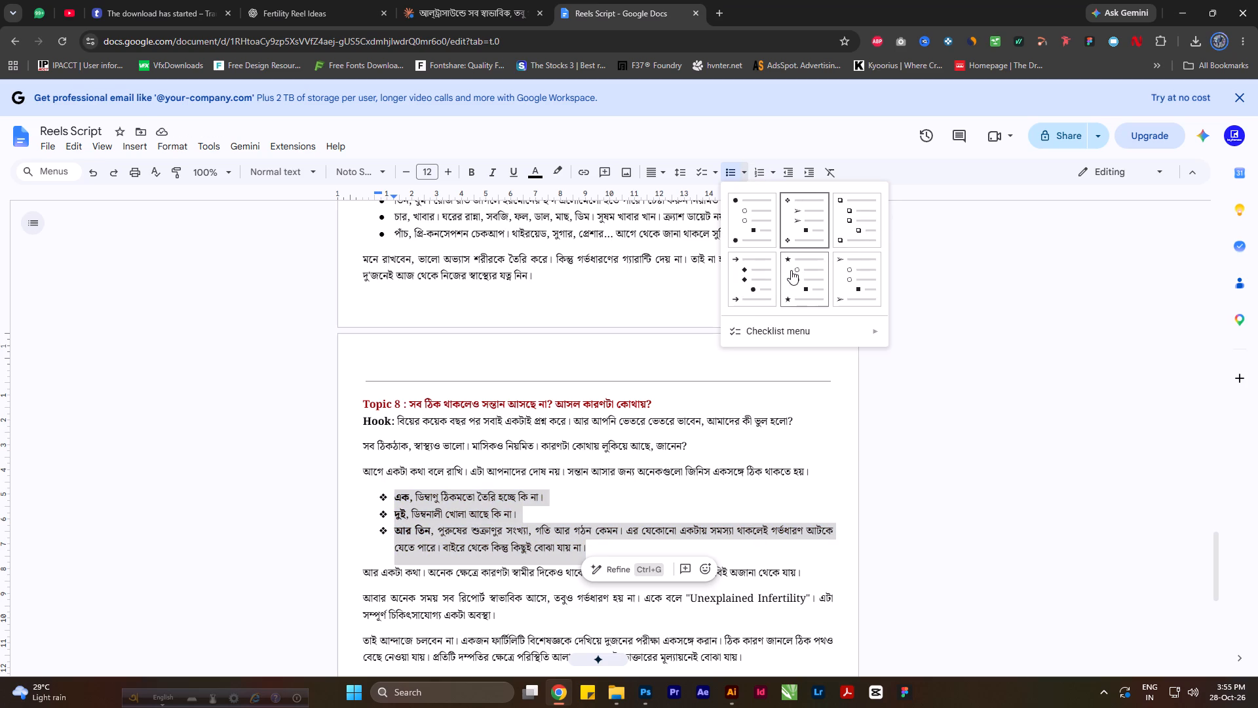
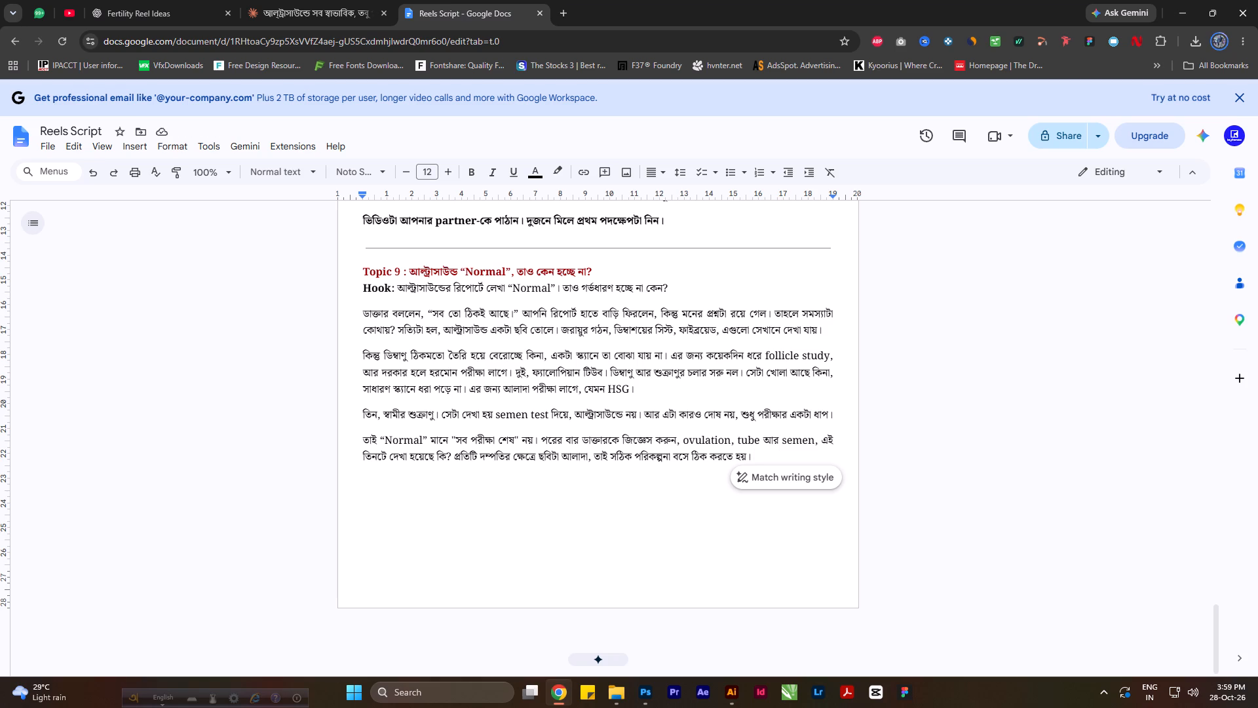
# Join the paragraph starting "কিন্তু ডিম্বাণু" onto the problem and insight paragraph above it, separated by a space.
pyautogui.click(364, 351)
pyautogui.press('BackSpace')
pyautogui.press('space')
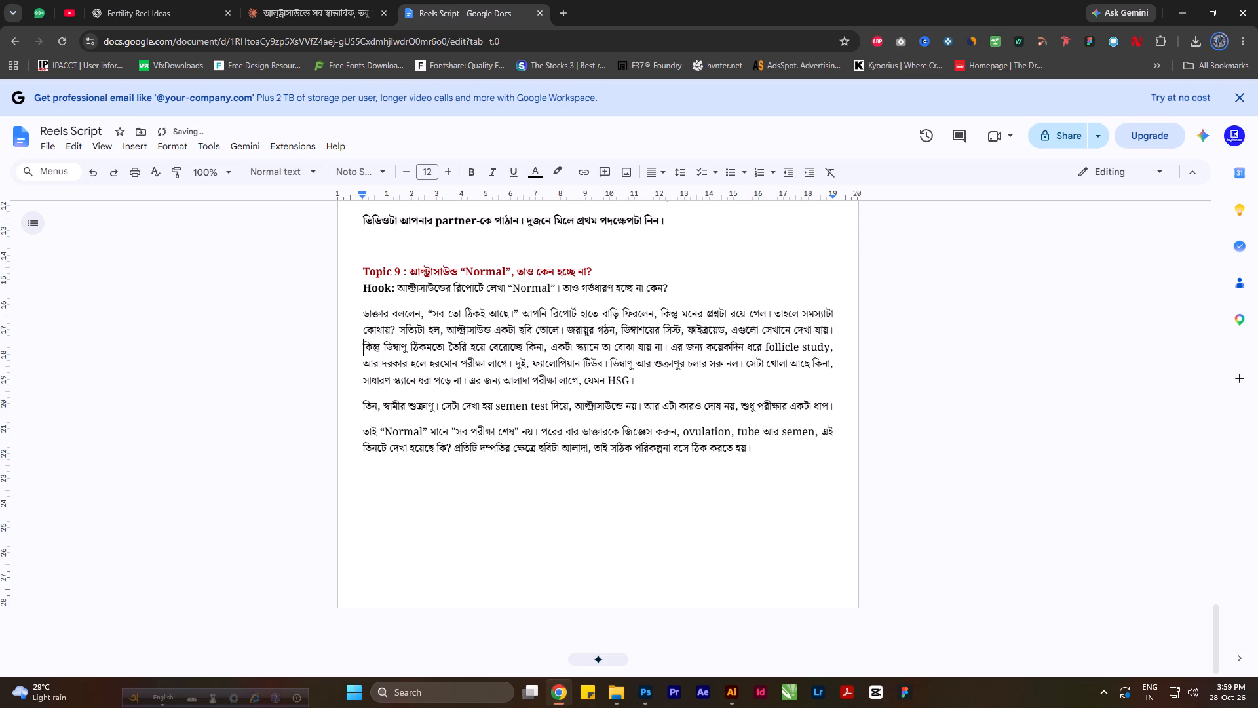
# Read through the first and second points in Topic 9 word by word, up to the fallopian tube explanation.
pyautogui.hotkey('ctrl', 'Right')
pyautogui.hotkey('ctrl', 'Right')
pyautogui.hotkey('ctrl', 'Right')
pyautogui.hotkey('ctrl', 'Right')
pyautogui.hotkey('ctrl', 'Right')
pyautogui.hotkey('ctrl', 'Right')
pyautogui.hotkey('ctrl', 'Right')
pyautogui.hotkey('ctrl', 'Right')
pyautogui.hotkey('ctrl', 'Right')
pyautogui.hotkey('ctrl', 'Right')
pyautogui.hotkey('ctrl', 'Right')
pyautogui.hotkey('ctrl', 'Right')
pyautogui.hotkey('ctrl', 'Right')
pyautogui.hotkey('ctrl', 'Right')
pyautogui.hotkey('ctrl', 'Right')
pyautogui.hotkey('ctrl', 'Right')
pyautogui.hotkey('ctrl', 'Right')
pyautogui.hotkey('ctrl', 'Right')
pyautogui.hotkey('ctrl', 'Right')
pyautogui.hotkey('ctrl', 'Right')
pyautogui.hotkey('ctrl', 'Right')
pyautogui.hotkey('ctrl', 'Right')
pyautogui.hotkey('ctrl', 'Right')
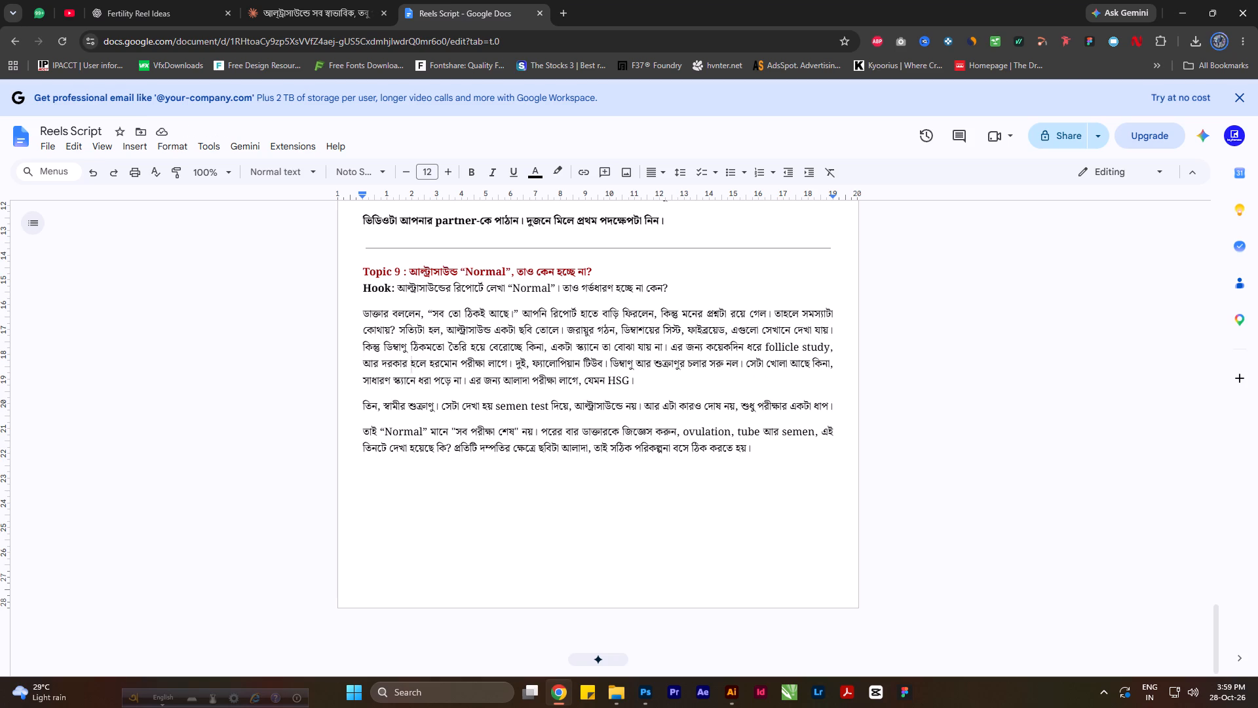
pyautogui.hotkey('ctrl', 'Right')
pyautogui.hotkey('ctrl', 'Right')
pyautogui.hotkey('ctrl', 'Left')
pyautogui.hotkey('ctrl', 'Left')
pyautogui.hotkey('ctrl', 'Right')
pyautogui.hotkey('ctrl', 'Right')
pyautogui.hotkey('ctrl', 'Right')
pyautogui.hotkey('ctrl', 'Right')
pyautogui.hotkey('ctrl', 'Right')
pyautogui.hotkey('ctrl', 'Right')
pyautogui.hotkey('ctrl', 'Right')
pyautogui.hotkey('ctrl', 'Right')
pyautogui.hotkey('ctrl', 'Right')
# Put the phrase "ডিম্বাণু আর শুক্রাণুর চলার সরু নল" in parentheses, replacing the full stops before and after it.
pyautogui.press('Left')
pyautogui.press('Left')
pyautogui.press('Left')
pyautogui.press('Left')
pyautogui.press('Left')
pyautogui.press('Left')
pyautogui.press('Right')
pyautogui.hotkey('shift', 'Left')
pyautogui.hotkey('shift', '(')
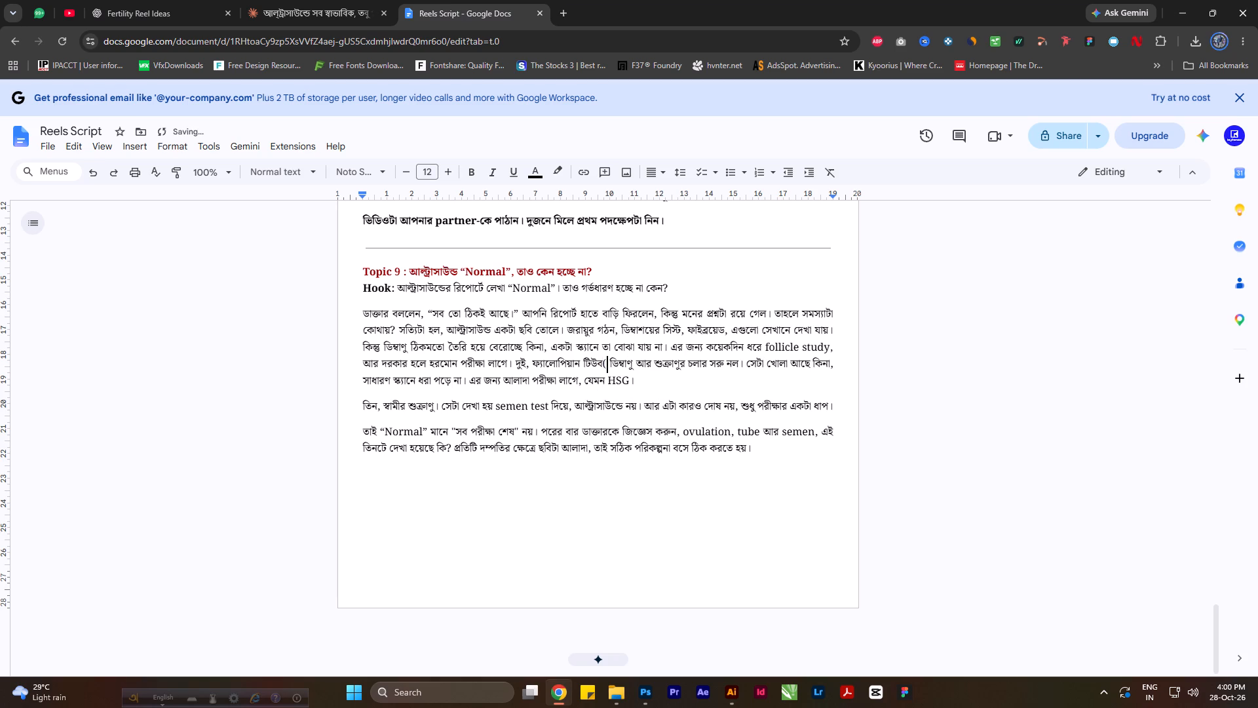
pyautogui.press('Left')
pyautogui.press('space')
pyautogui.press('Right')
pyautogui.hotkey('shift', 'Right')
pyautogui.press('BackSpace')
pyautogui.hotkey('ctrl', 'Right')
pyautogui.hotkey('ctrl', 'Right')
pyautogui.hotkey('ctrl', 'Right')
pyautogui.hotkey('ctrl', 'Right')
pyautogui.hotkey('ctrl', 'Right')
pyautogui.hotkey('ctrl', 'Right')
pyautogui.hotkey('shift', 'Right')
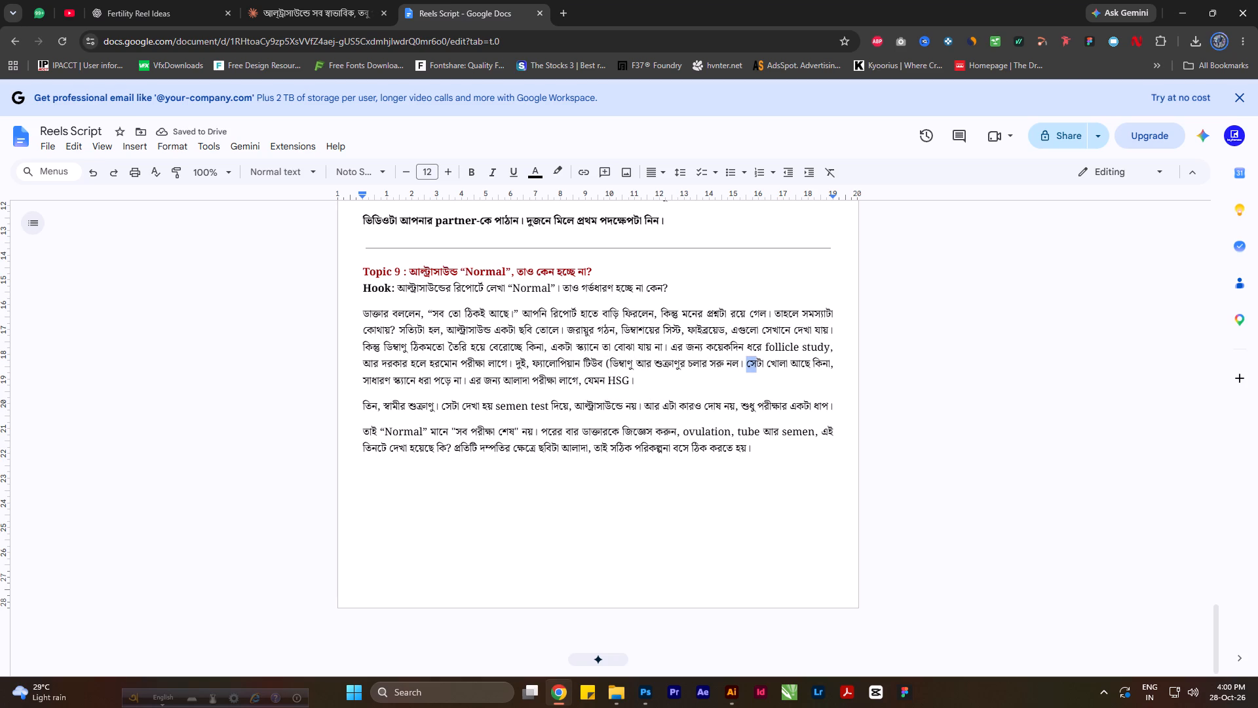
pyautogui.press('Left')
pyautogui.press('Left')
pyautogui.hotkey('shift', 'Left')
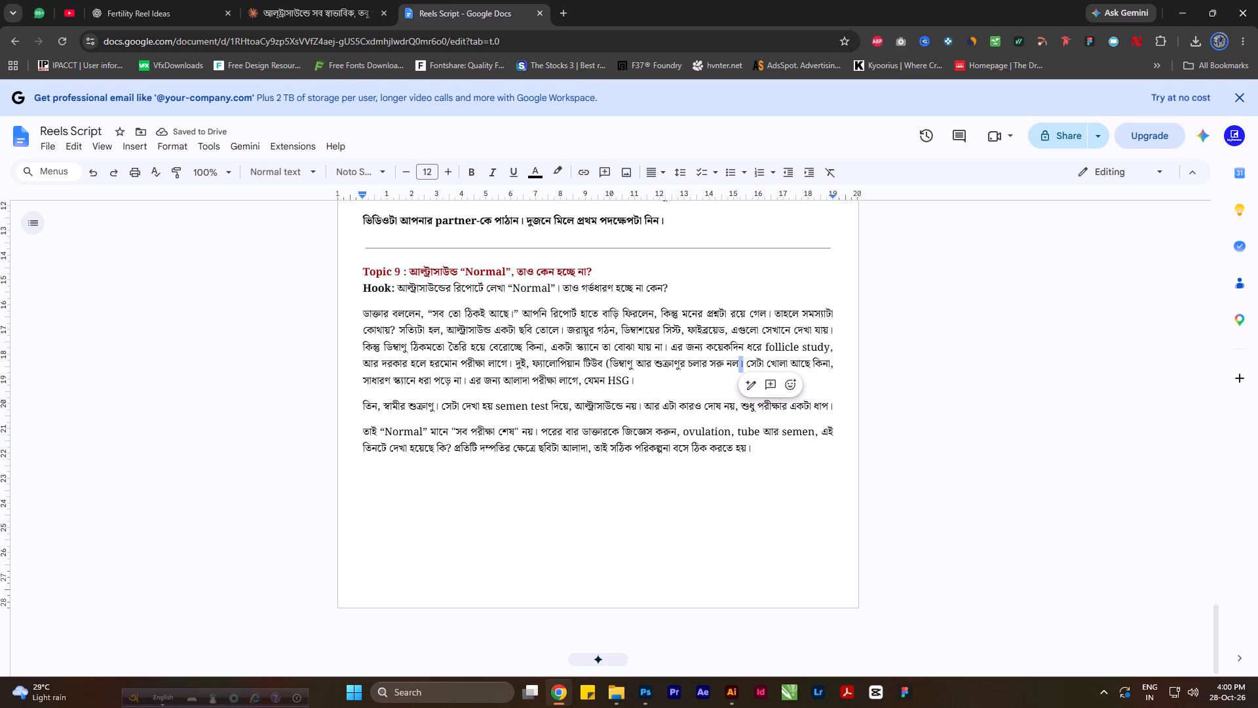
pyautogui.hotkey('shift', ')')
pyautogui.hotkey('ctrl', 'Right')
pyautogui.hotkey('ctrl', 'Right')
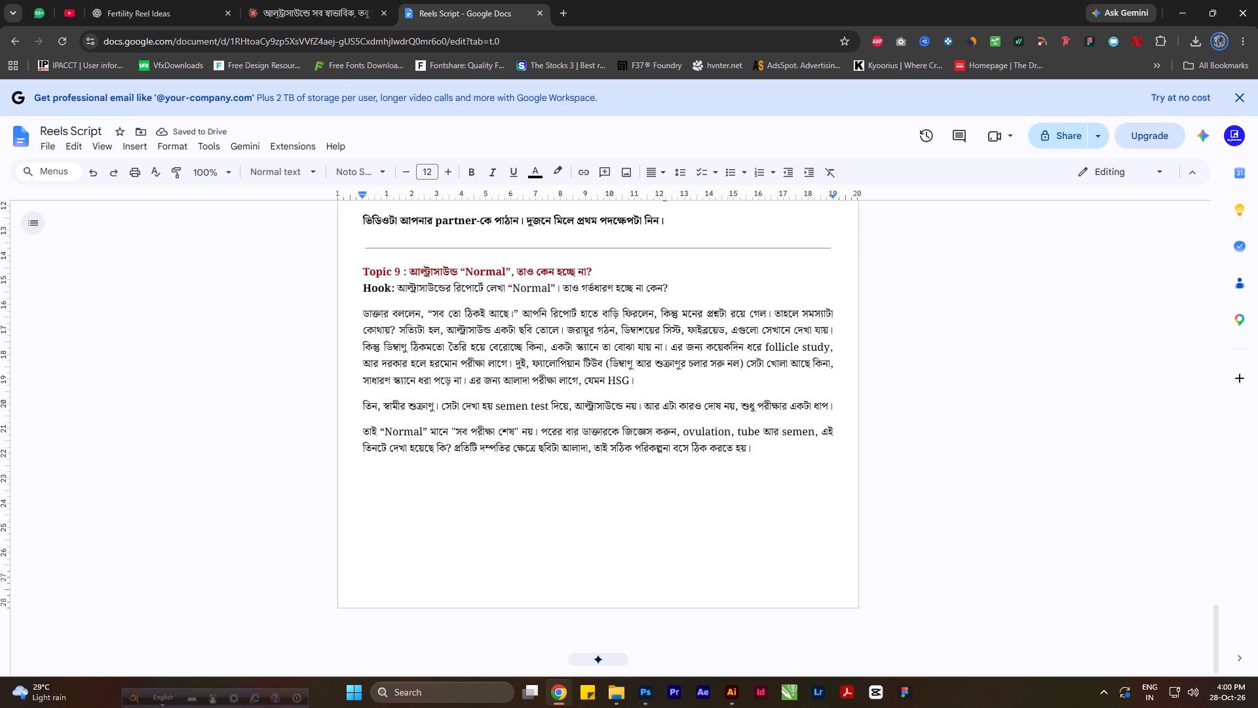
# Replace the closing parenthesis after "সরু নল" with a comma.
pyautogui.press('Left')
pyautogui.press('Left')
pyautogui.press('Left')
pyautogui.press('Left')
pyautogui.hotkey('shift', 'Left')
pyautogui.press(',')
# Replace the opening parenthesis after "ফ্যালোপিয়ান টিউব" with the Bengali word "অর্থাৎ" followed by a comma.
pyautogui.hotkey('ctrl', 'Left')
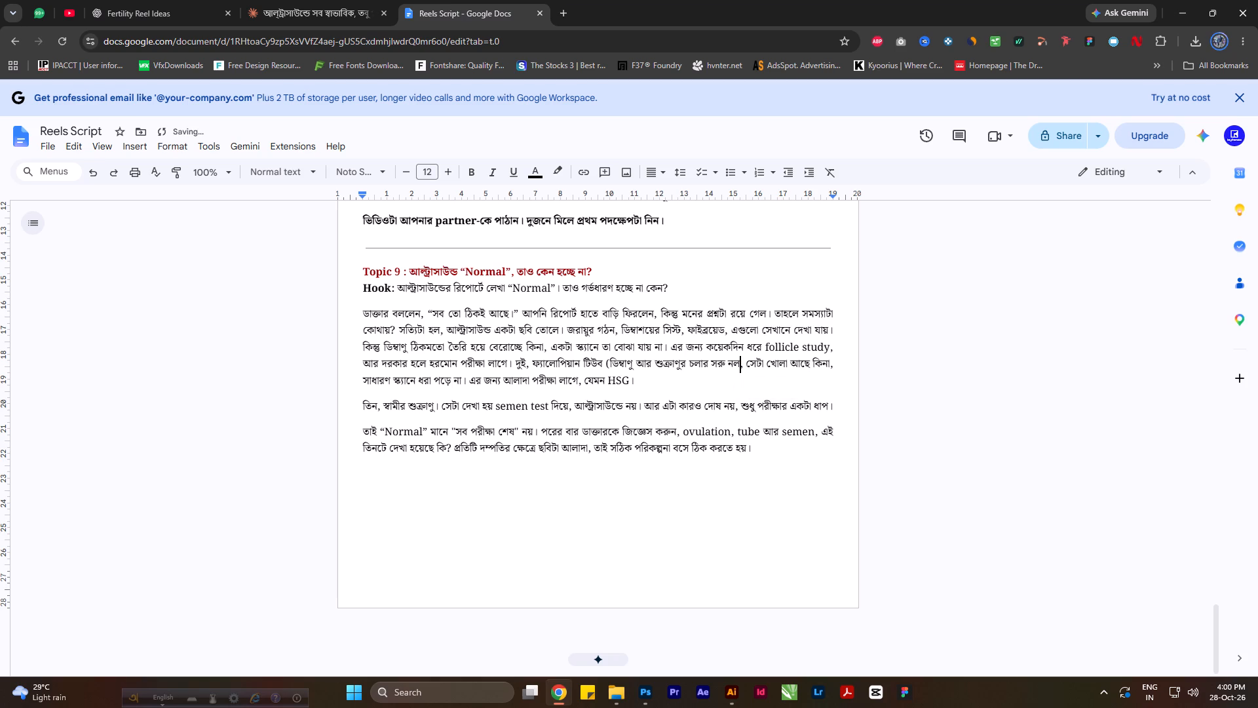
pyautogui.hotkey('ctrl', 'Left')
pyautogui.hotkey('ctrl', 'Left')
pyautogui.hotkey('ctrl', 'Left')
pyautogui.hotkey('ctrl', 'Left')
pyautogui.hotkey('ctrl', 'Left')
pyautogui.hotkey('ctrl', 'Left')
pyautogui.hotkey('ctrl', 'Left')
pyautogui.hotkey('shift', 'Right')
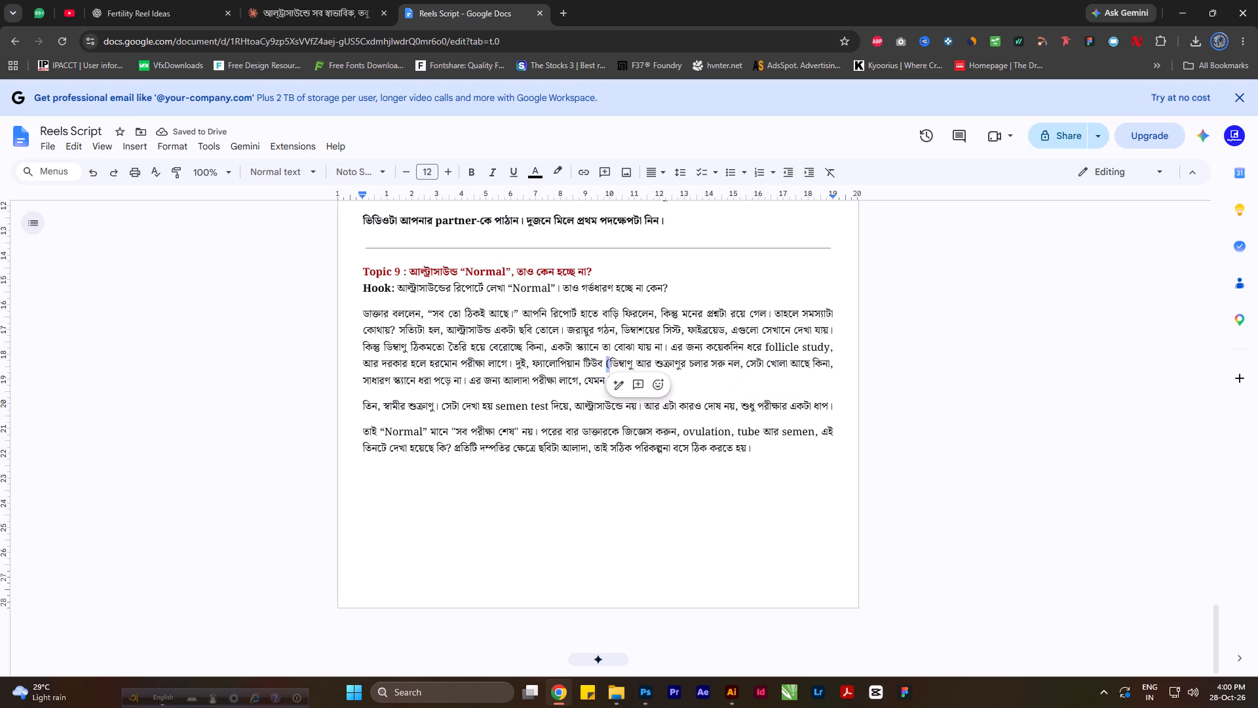
pyautogui.press('BackSpace')
pyautogui.press('Left')
pyautogui.press('space')
pyautogui.write('orrth')
pyautogui.press('BackSpace')
pyautogui.press('BackSpace')
pyautogui.press('BackSpace')
pyautogui.press('BackSpace')
pyautogui.press('BackSpace')
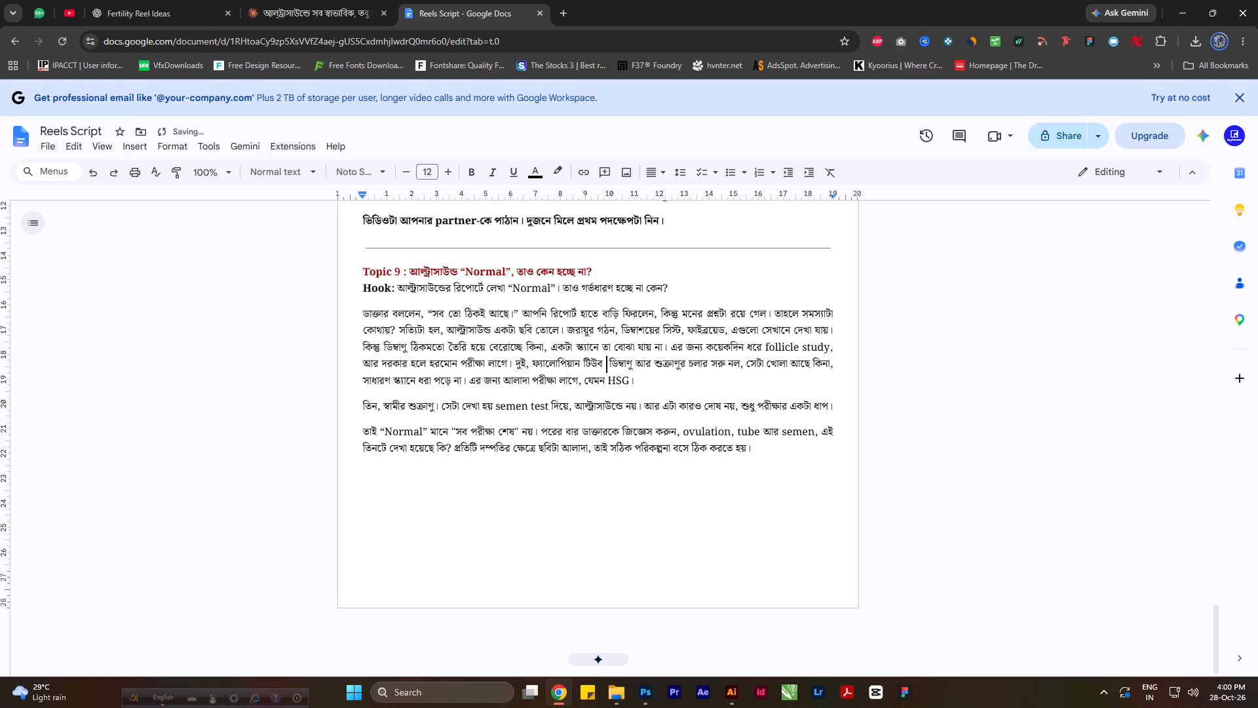
pyautogui.press('F12')
pyautogui.write('oঅrরrরt')
pyautogui.write('্তh')
pyautogui.press('BackSpace')
pyautogui.write('থaাtৎ')
pyautogui.press('BackSpace')
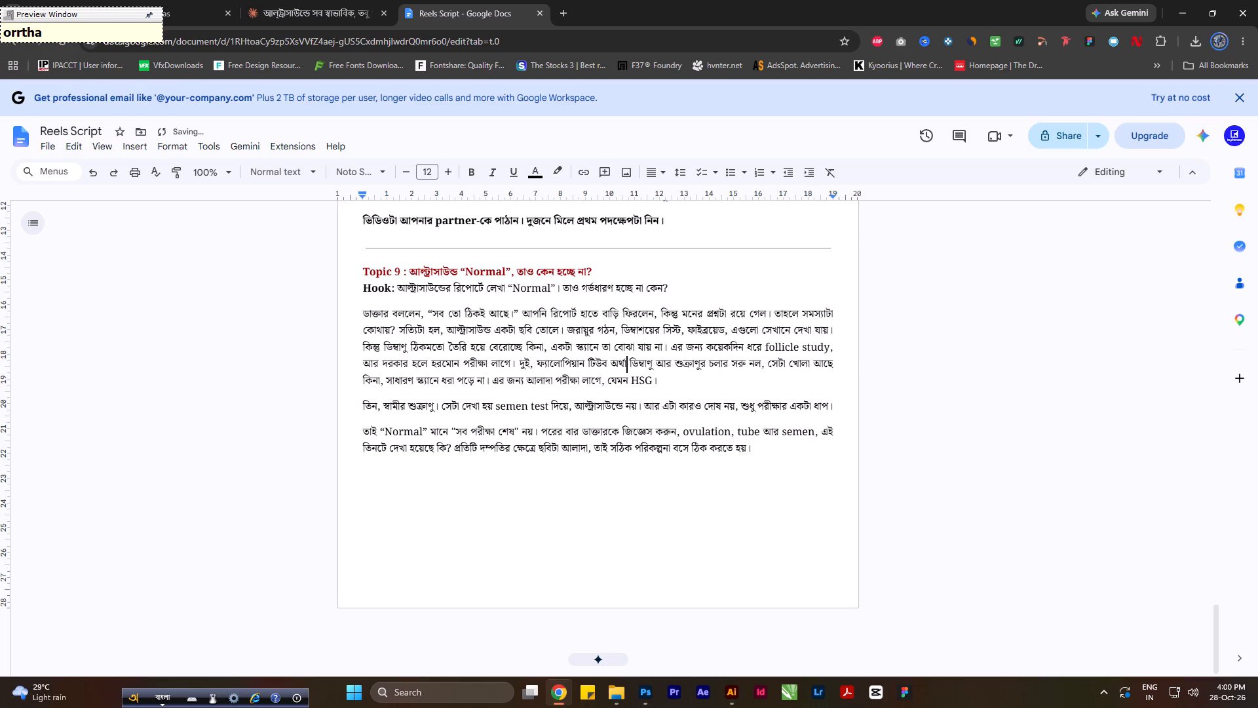
pyautogui.press('space')
pyautogui.press('BackSpace')
pyautogui.write(',,')
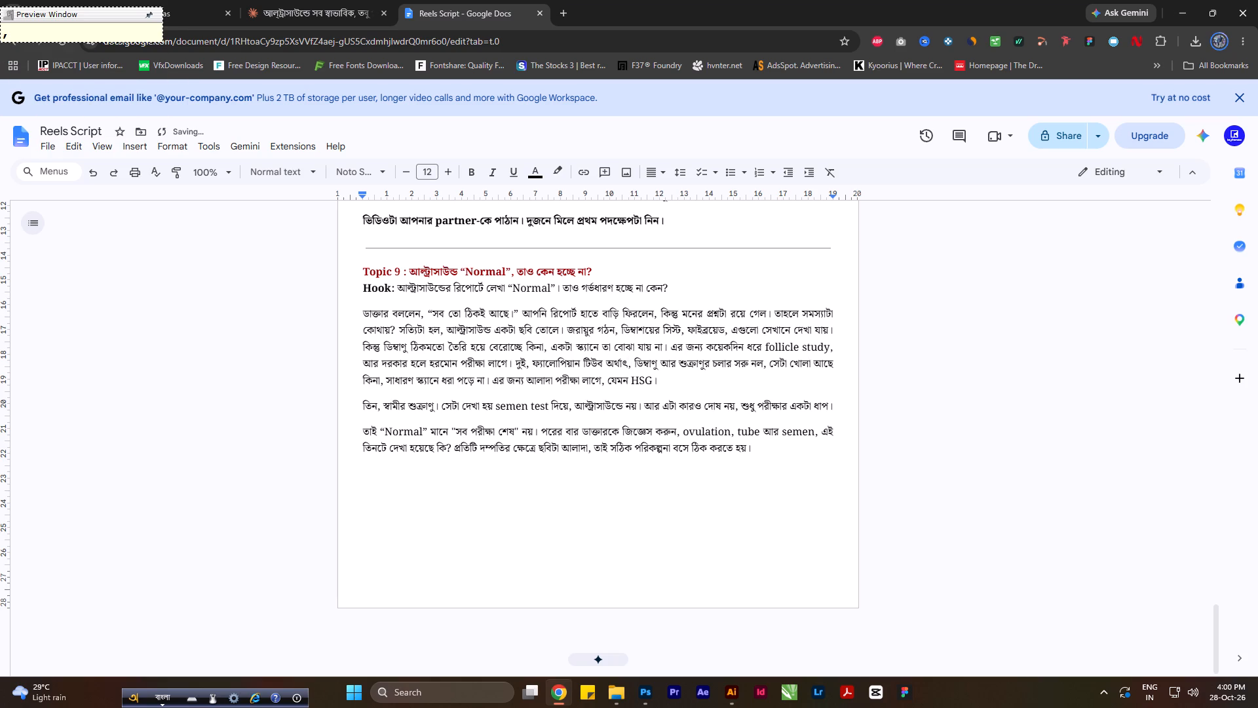
# Insert a comma after "টিউব" and remove the comma after "অর্থাৎ" in the second point.
pyautogui.hotkey('ctrl', 'Left')
pyautogui.hotkey('ctrl', 'Left')
pyautogui.press('Left')
pyautogui.write(',,')
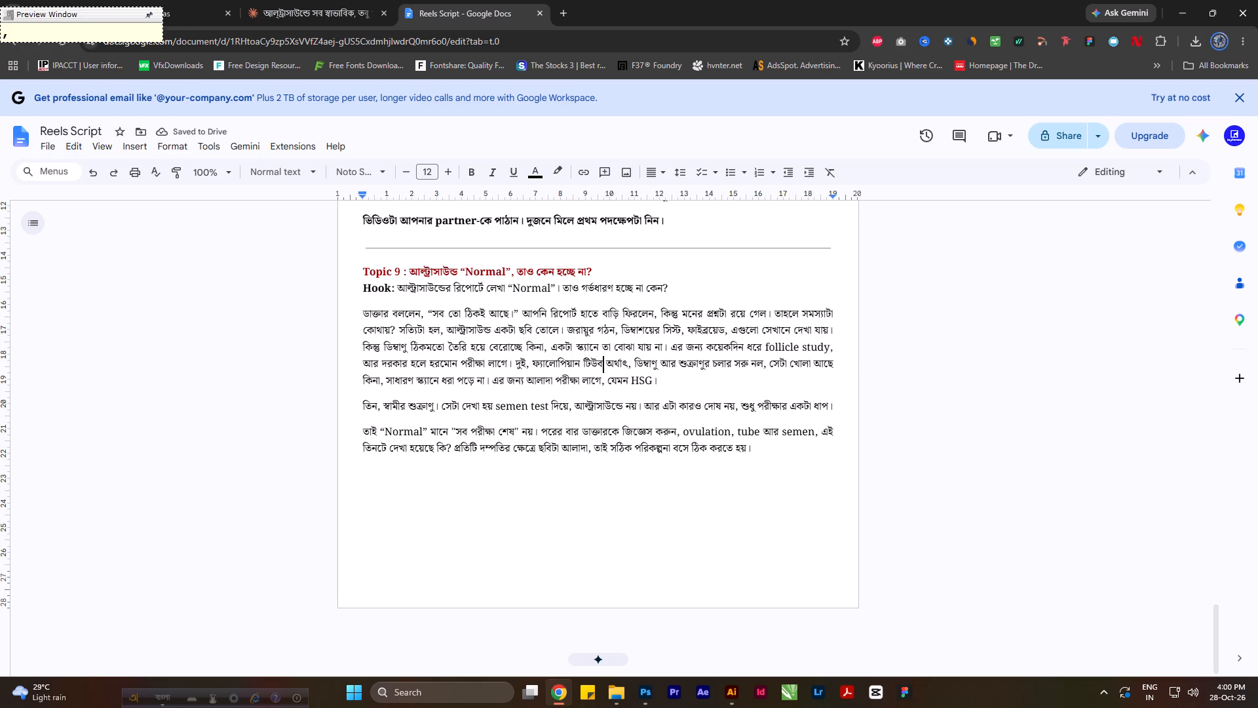
pyautogui.press('Right')
pyautogui.press('Right')
pyautogui.press('Right')
pyautogui.press('Right')
pyautogui.hotkey('shift', 'Right')
pyautogui.press('BackSpace')
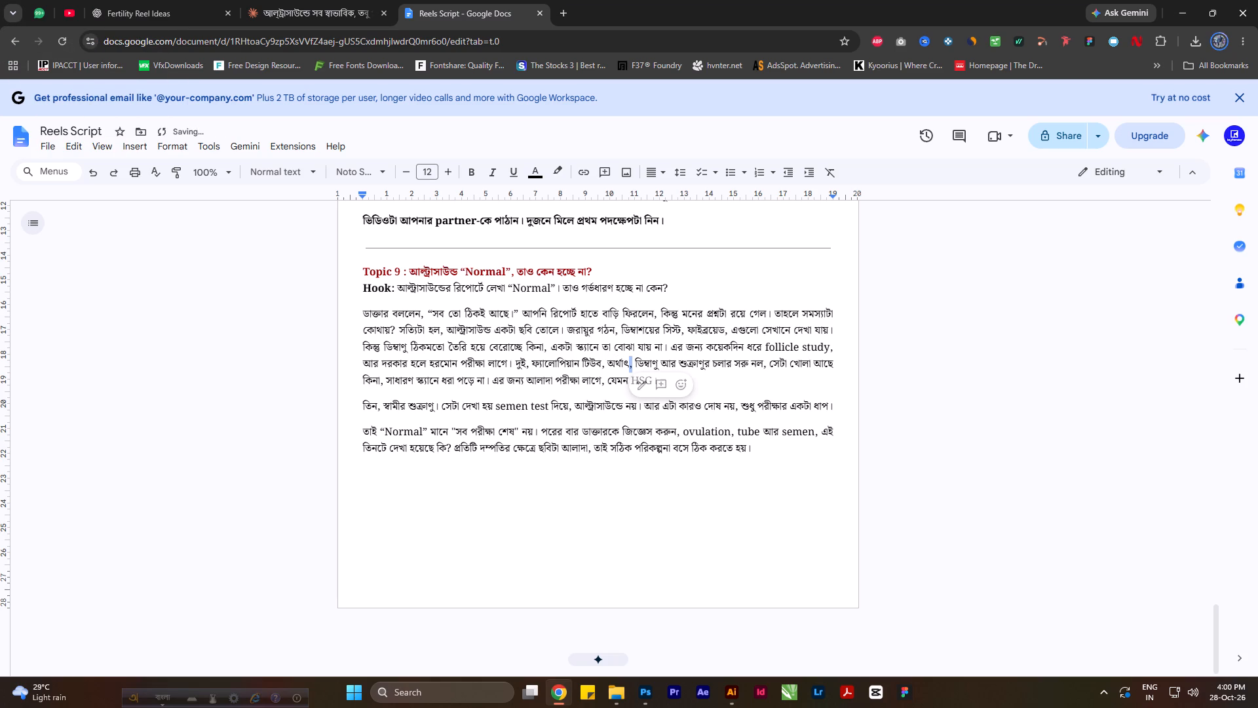
# Join the closing paragraph starting "তাই “Normal”" onto the semen test paragraph above it, separated by a space.
pyautogui.hotkey('ctrl', 'Right')
pyautogui.hotkey('ctrl', 'Right')
pyautogui.hotkey('ctrl', 'Right')
pyautogui.hotkey('ctrl', 'Right')
pyautogui.hotkey('ctrl', 'Right')
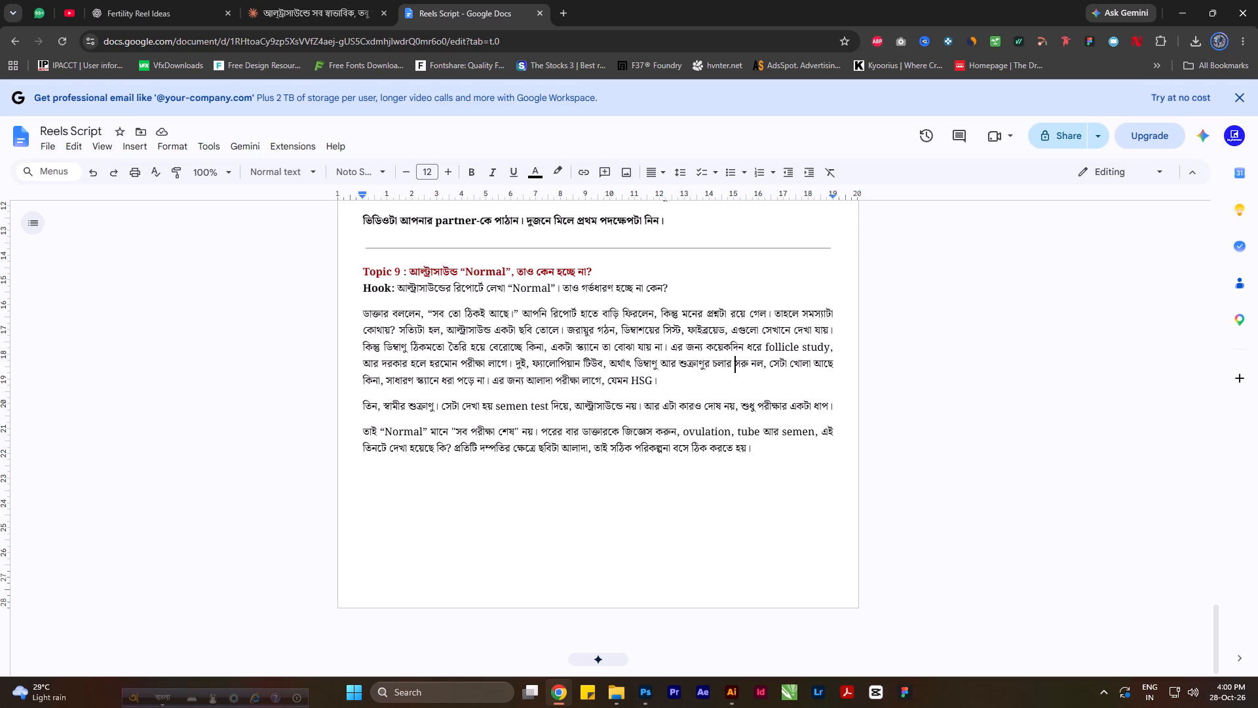
pyautogui.press('Down')
pyautogui.press('Right')
pyautogui.press('Down')
pyautogui.press('BackSpace')
pyautogui.press('space')
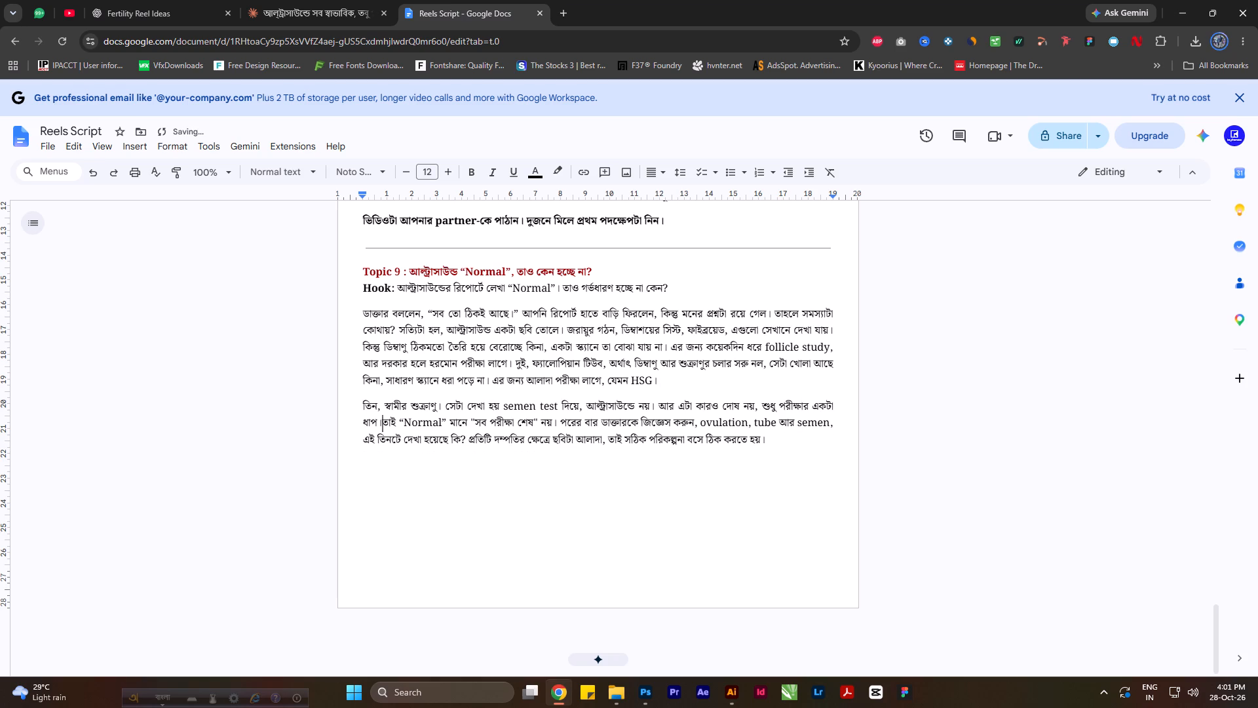
pyautogui.press('Up')
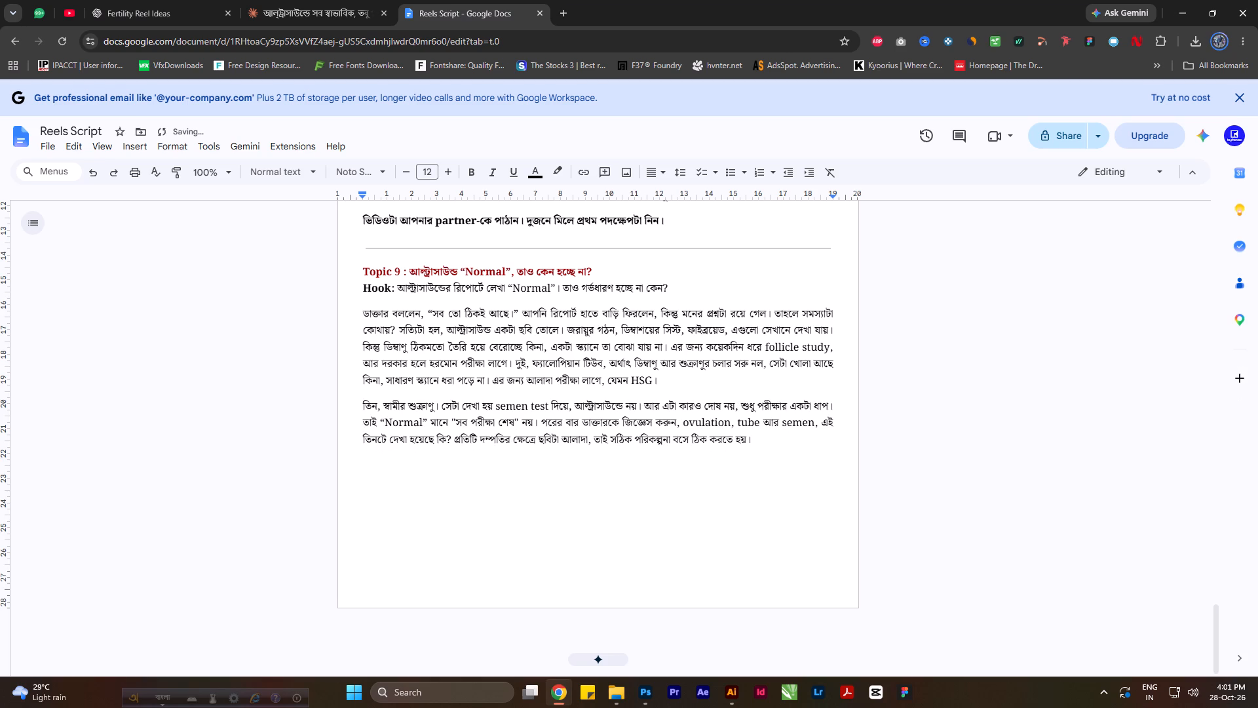
pyautogui.hotkey('ctrl', 'z')
pyautogui.press('space')
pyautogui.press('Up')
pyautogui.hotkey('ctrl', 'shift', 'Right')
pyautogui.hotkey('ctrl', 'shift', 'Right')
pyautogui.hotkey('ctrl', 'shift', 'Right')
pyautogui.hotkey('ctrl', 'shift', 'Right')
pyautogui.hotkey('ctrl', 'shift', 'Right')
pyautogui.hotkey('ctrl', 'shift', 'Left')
# Split the first Topic 9 body paragraph so that "follicle study" begins a new paragraph.
pyautogui.press('Up')
pyautogui.press('Up')
pyautogui.press('Up')
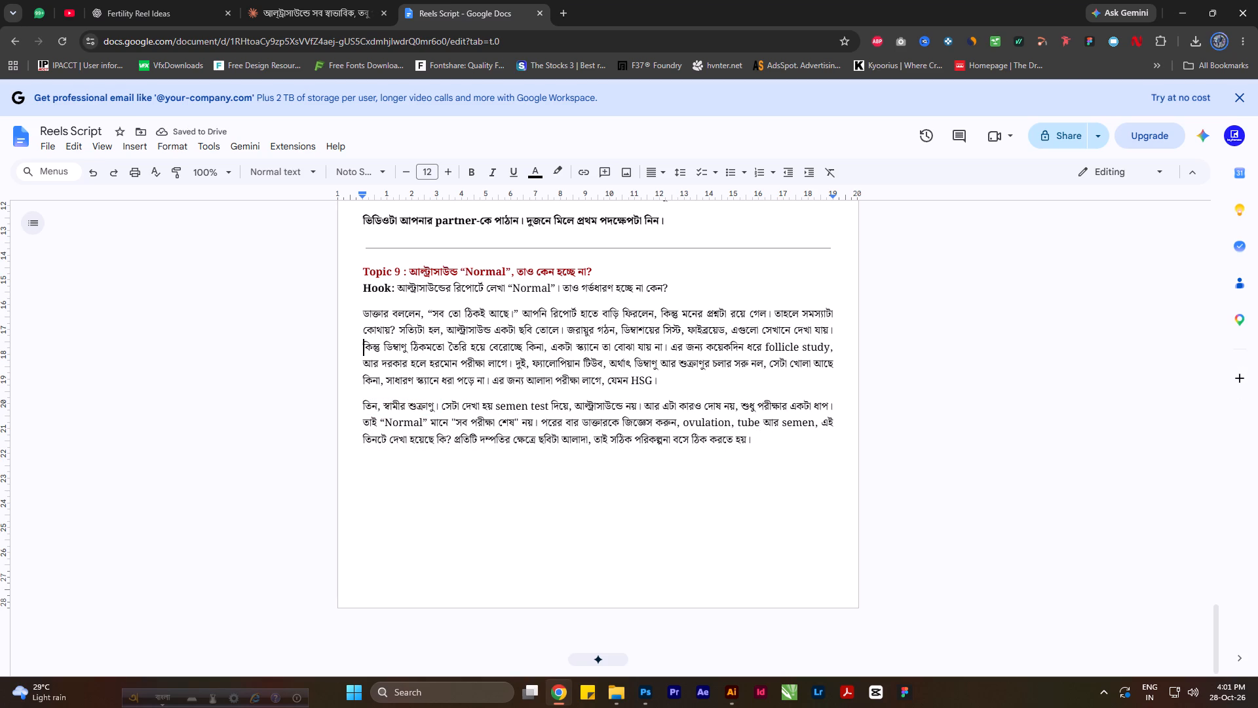
pyautogui.hotkey('ctrl', 'Right')
pyautogui.hotkey('ctrl', 'Right')
pyautogui.hotkey('ctrl', 'Right')
pyautogui.hotkey('ctrl', 'Right')
pyautogui.hotkey('ctrl', 'Right')
pyautogui.hotkey('ctrl', 'Right')
pyautogui.hotkey('ctrl', 'Right')
pyautogui.hotkey('ctrl', 'Right')
pyautogui.hotkey('ctrl', 'Right')
pyautogui.hotkey('ctrl', 'Right')
pyautogui.hotkey('ctrl', 'Right')
pyautogui.hotkey('ctrl', 'Right')
pyautogui.hotkey('ctrl', 'Right')
pyautogui.hotkey('ctrl', 'Right')
pyautogui.hotkey('ctrl', 'Right')
pyautogui.hotkey('ctrl', 'Left')
pyautogui.hotkey('ctrl', 'Right')
pyautogui.hotkey('ctrl', 'Right')
pyautogui.hotkey('ctrl', 'Right')
pyautogui.hotkey('ctrl', 'Right')
pyautogui.press('Left')
pyautogui.press('Return')
pyautogui.press('Left')
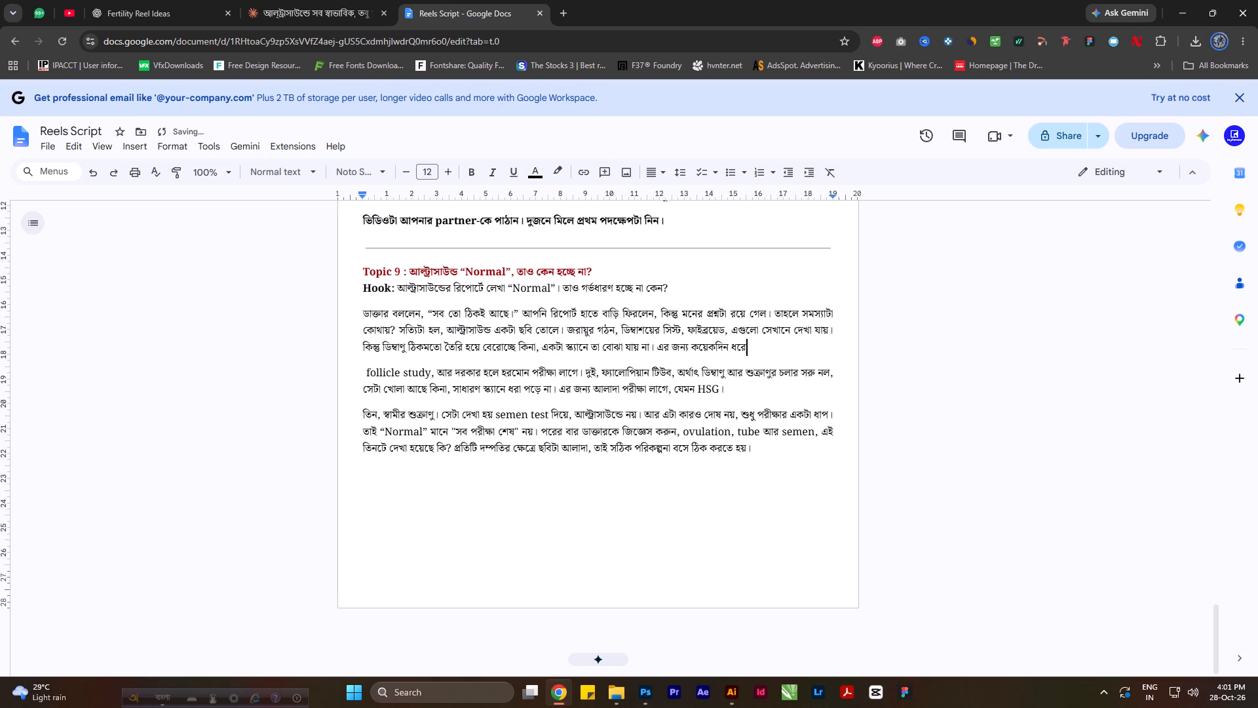
# Replace "কয়েকদিন ধরে" after "এর জন্য" with the Bengali word "প্রয়োজন" followed by a comma.
pyautogui.hotkey('ctrl', 'shift', 'Left')
pyautogui.hotkey('ctrl', 'shift', 'Left')
pyautogui.press('BackSpace')
pyautogui.press('F12')
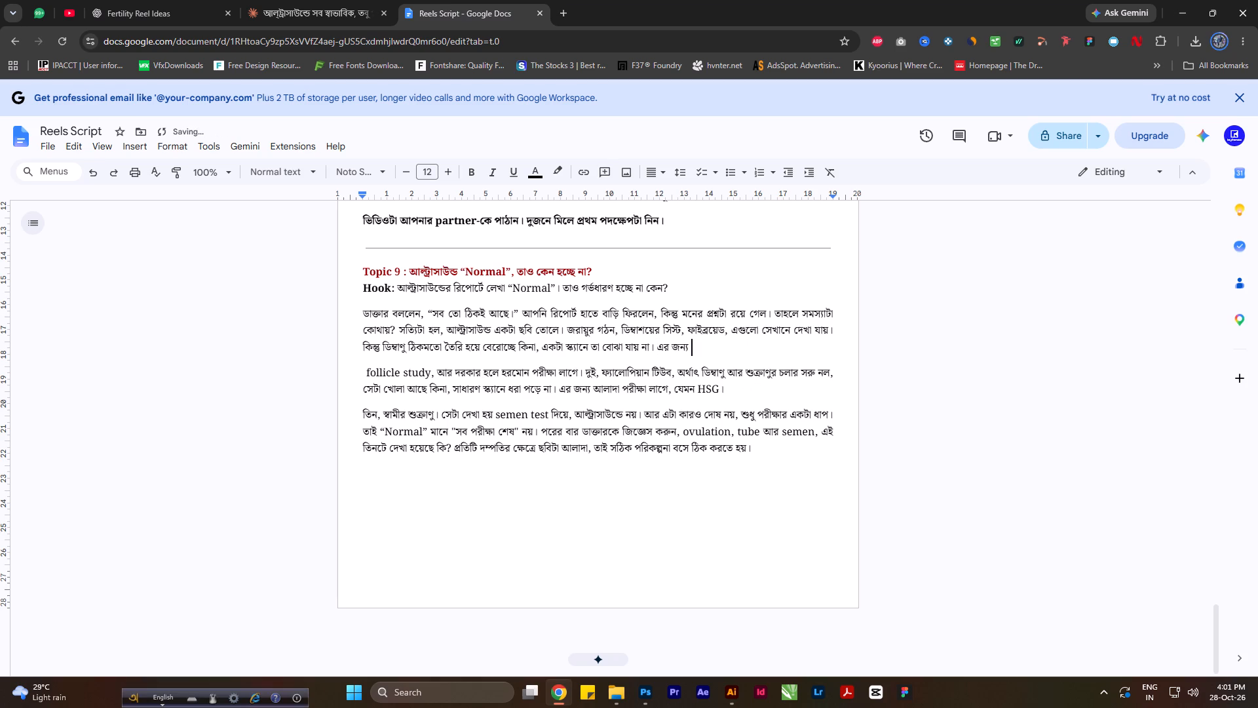
pyautogui.write('proyO')
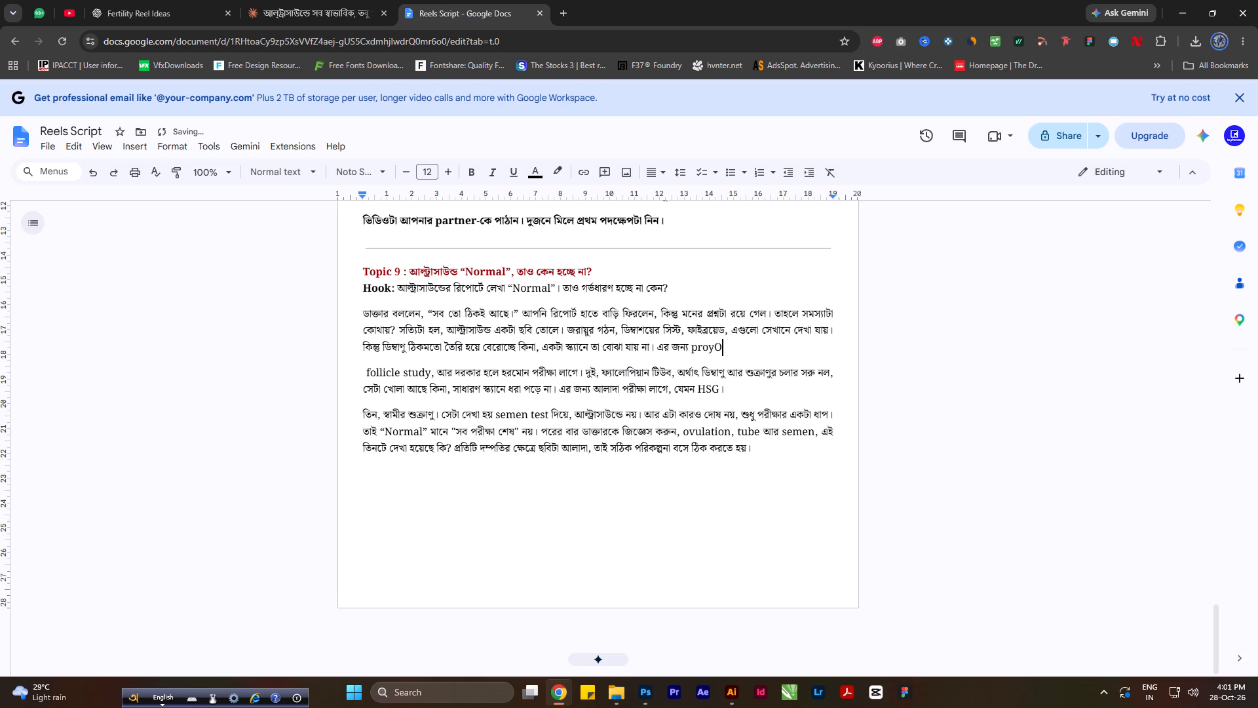
pyautogui.hotkey('ctrl', 'BackSpace')
pyautogui.press('F12')
pyautogui.write('pপr্রotত')
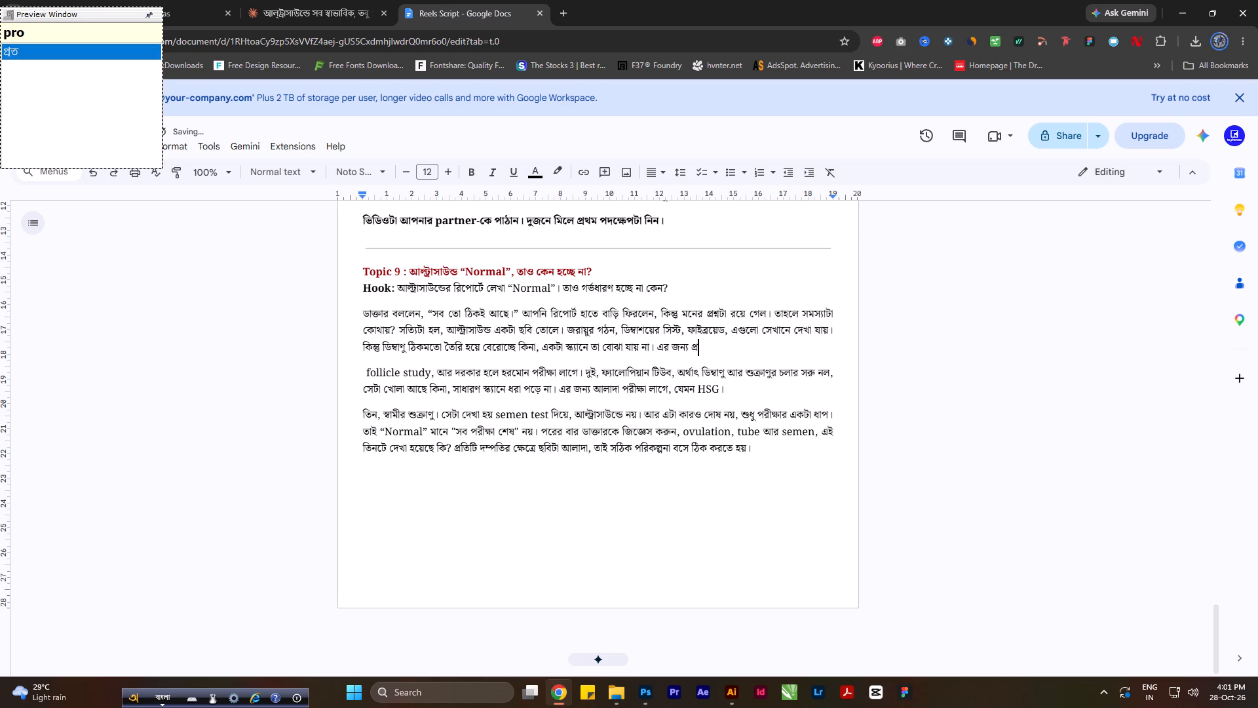
pyautogui.press('BackSpace')
pyautogui.press('BackSpace')
pyautogui.write('yয়Oোjজonন')
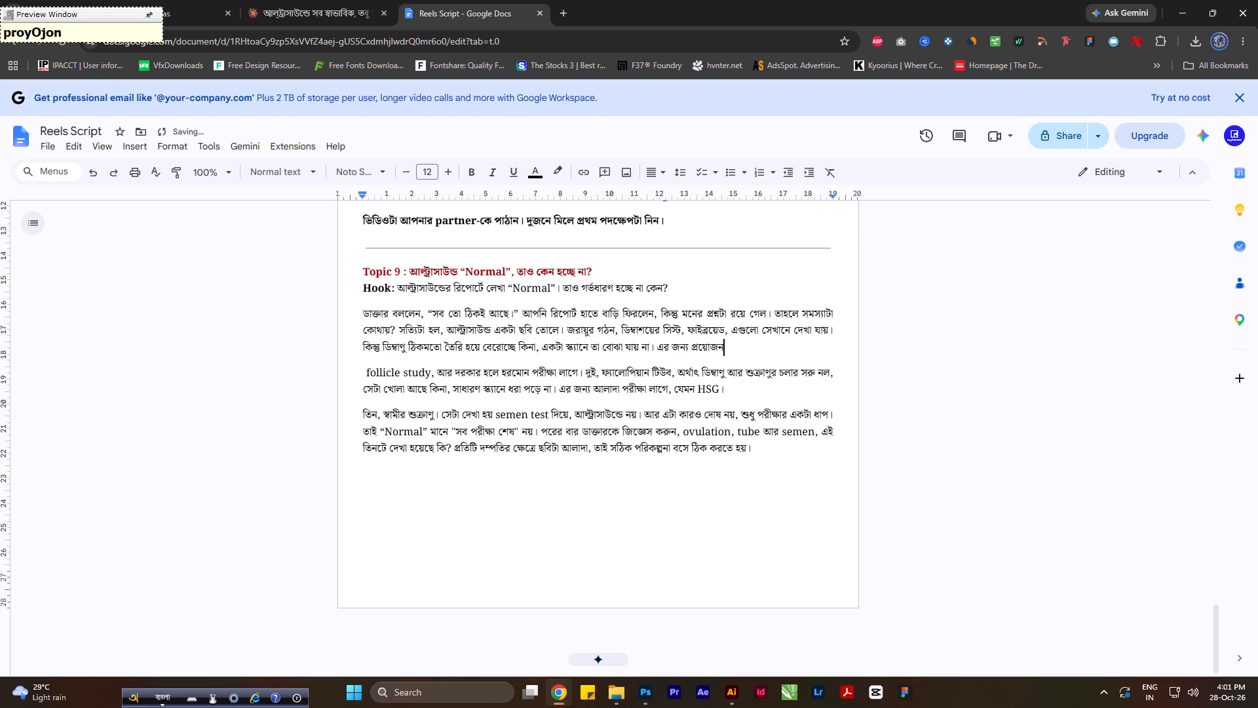
pyautogui.write(',,')
pyautogui.press('space')
pyautogui.press('BackSpace')
# Insert "এক," at the start of the follicle study paragraph.
pyautogui.press('Right')
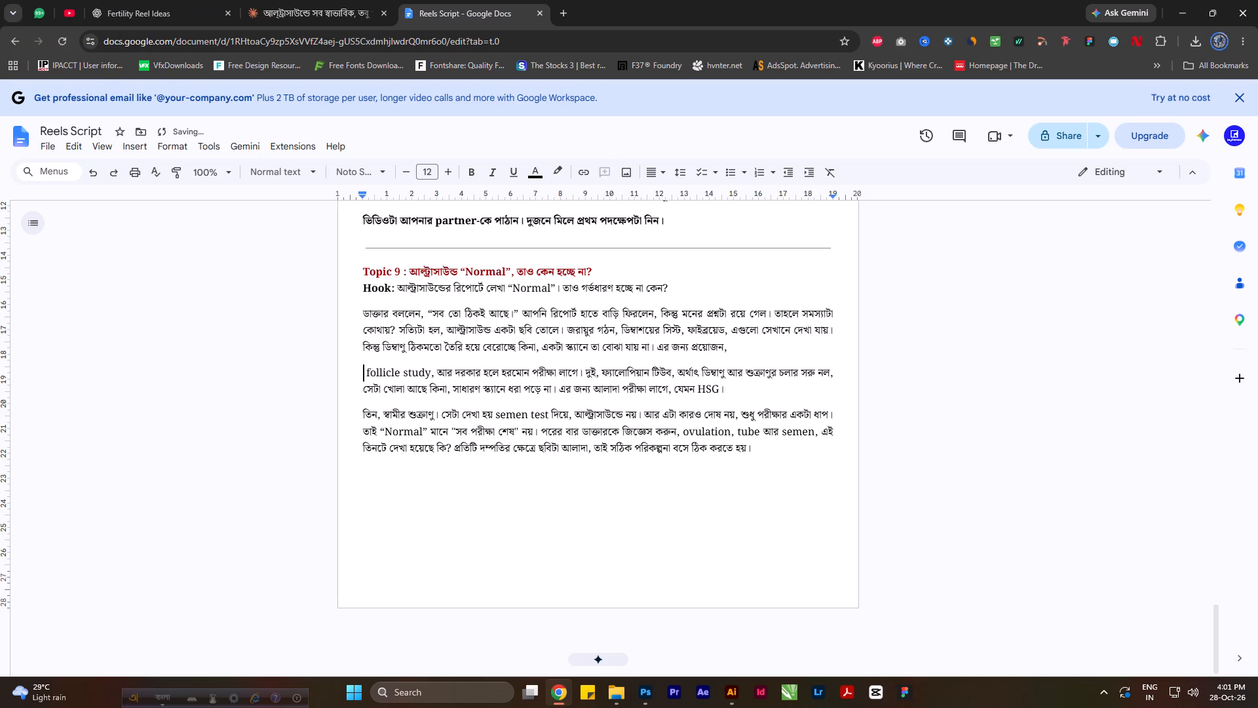
pyautogui.write('eএkক।.')
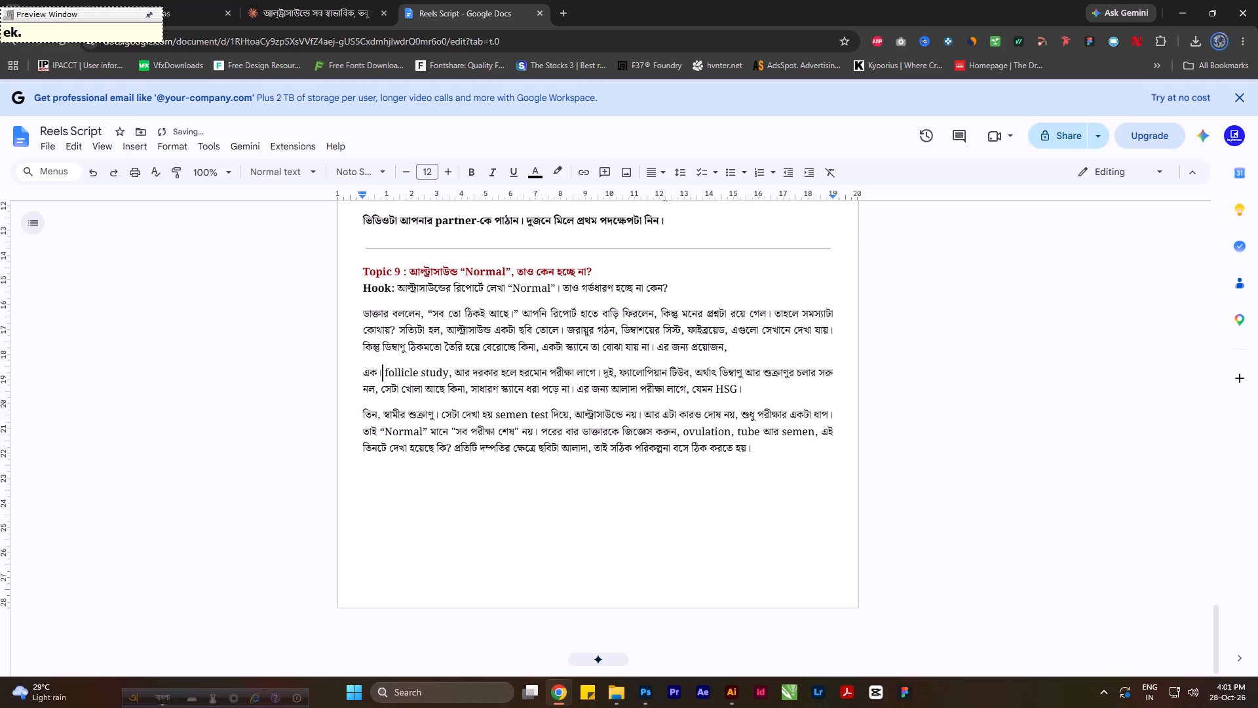
pyautogui.press('BackSpace')
pyautogui.press('BackSpace')
pyautogui.write(',,')
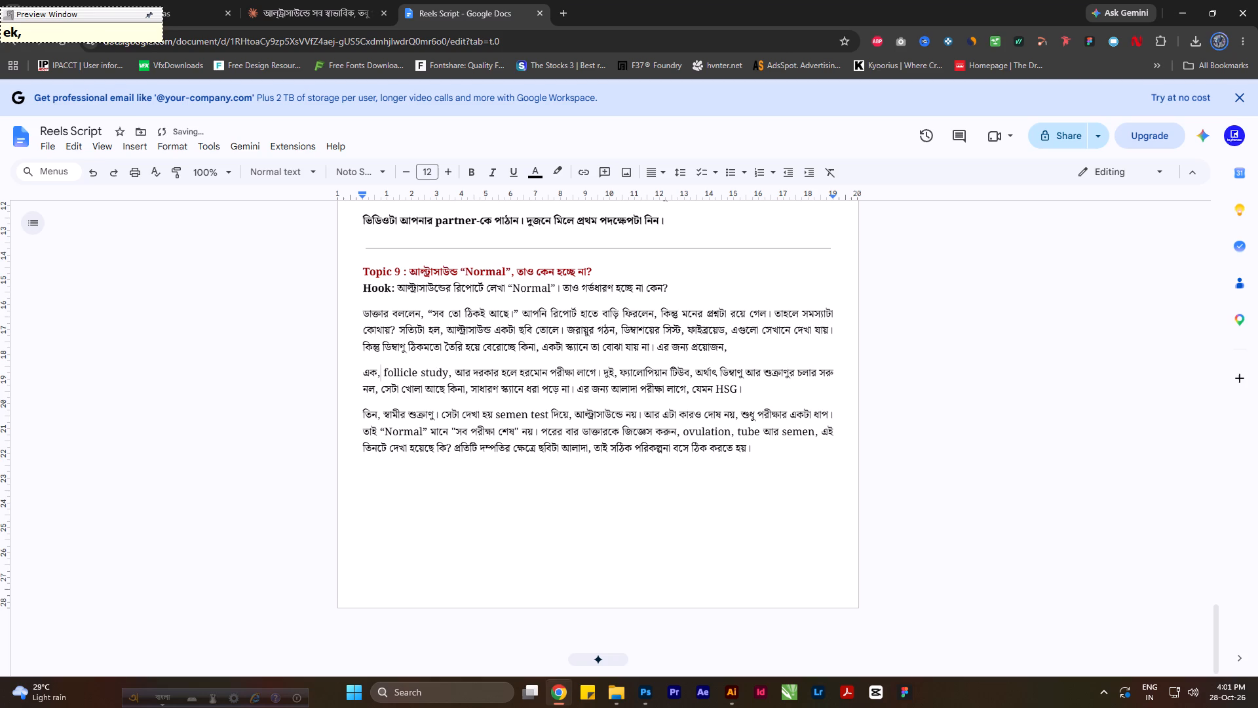
# Move the second point, starting "দুই, ফ্যালোপিয়ান টিউব", into its own paragraph without a trailing space before the break.
pyautogui.press('Right')
pyautogui.hotkey('ctrl', 'Right')
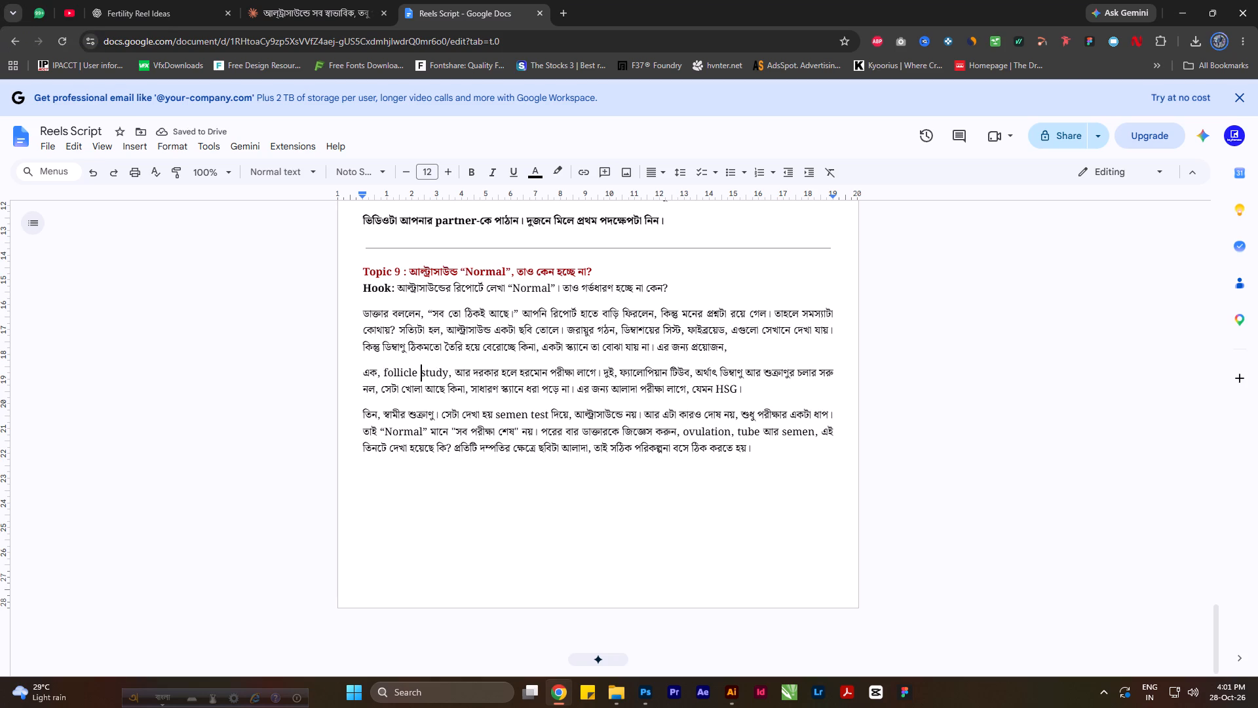
pyautogui.hotkey('ctrl', 'Right')
pyautogui.hotkey('ctrl', 'Right')
pyautogui.hotkey('ctrl', 'Right')
pyautogui.hotkey('ctrl', 'Right')
pyautogui.hotkey('ctrl', 'Right')
pyautogui.hotkey('ctrl', 'Right')
pyautogui.hotkey('ctrl', 'Right')
pyautogui.hotkey('ctrl', 'Right')
pyautogui.press('BackSpace')
pyautogui.press('Return')
# Split the semen test paragraph so the text starting "আর এটা কারও দোষ নয়" becomes a separate paragraph.
pyautogui.hotkey('ctrl', 'Right')
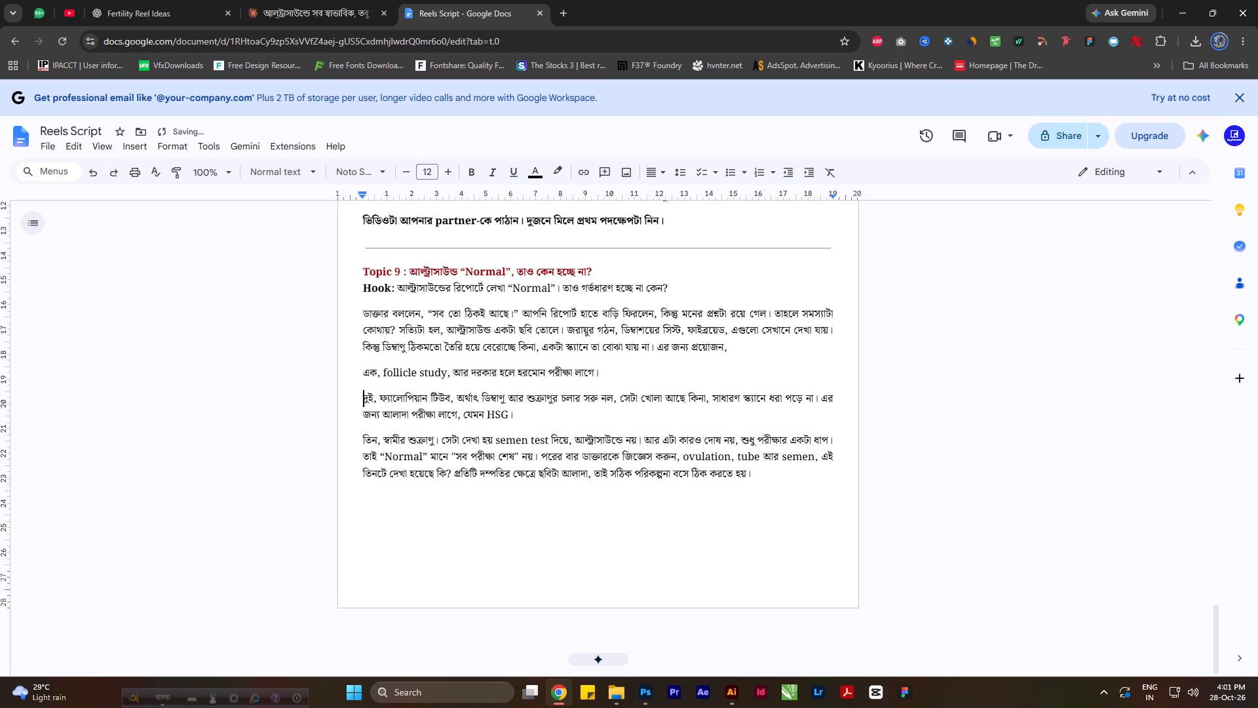
pyautogui.hotkey('ctrl', 'Right')
pyautogui.press('Down')
pyautogui.press('Down')
pyautogui.hotkey('ctrl', 'Right')
pyautogui.hotkey('ctrl', 'Right')
pyautogui.hotkey('ctrl', 'Right')
pyautogui.hotkey('ctrl', 'Right')
pyautogui.hotkey('ctrl', 'Right')
pyautogui.hotkey('ctrl', 'Right')
pyautogui.hotkey('ctrl', 'Right')
pyautogui.hotkey('ctrl', 'Right')
pyautogui.hotkey('ctrl', 'Right')
pyautogui.hotkey('ctrl', 'Right')
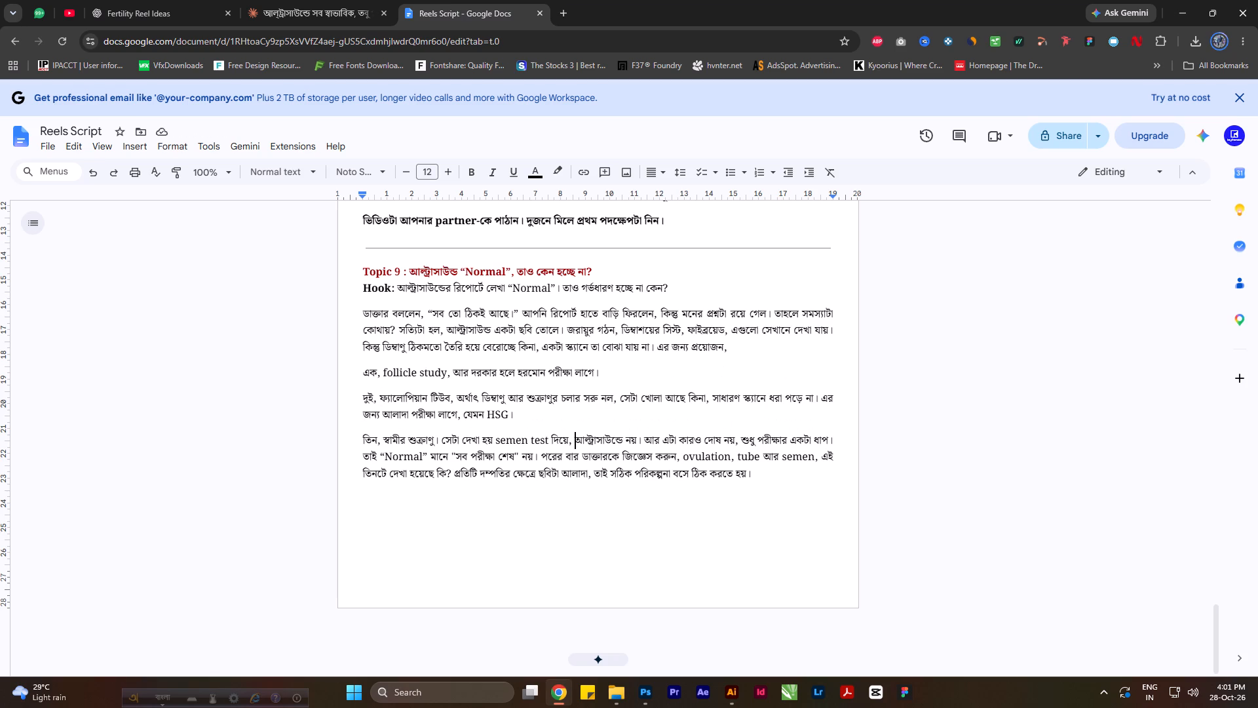
pyautogui.hotkey('ctrl', 'Right')
pyautogui.hotkey('ctrl', 'Right')
pyautogui.hotkey('ctrl', 'Right')
pyautogui.hotkey('ctrl', 'Left')
pyautogui.press('BackSpace')
pyautogui.press('Return')
# Format the three Topic 9 points starting "এক", "দুই" and "তিন" as a bulleted list.
pyautogui.press('Up')
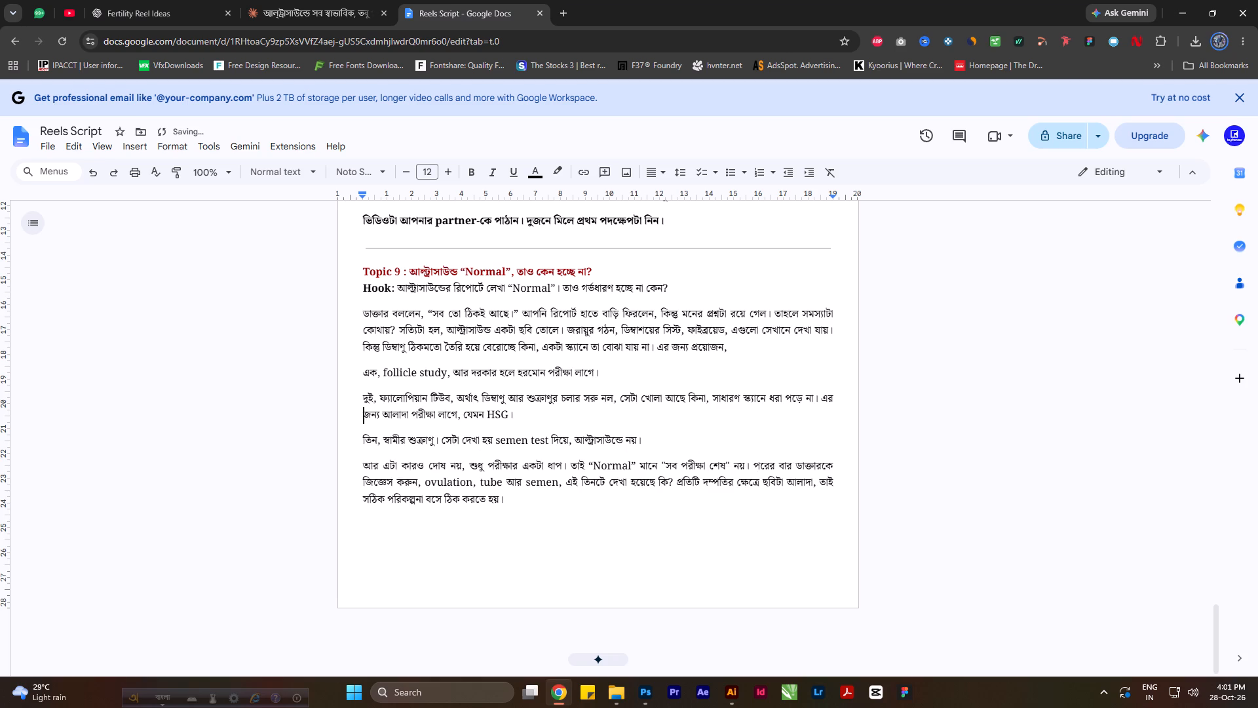
pyautogui.press('Up')
pyautogui.press('Up')
pyautogui.press('Up')
pyautogui.hotkey('shift', 'Down')
pyautogui.hotkey('shift', 'Down')
pyautogui.hotkey('shift', 'Down')
pyautogui.hotkey('shift', 'Down')
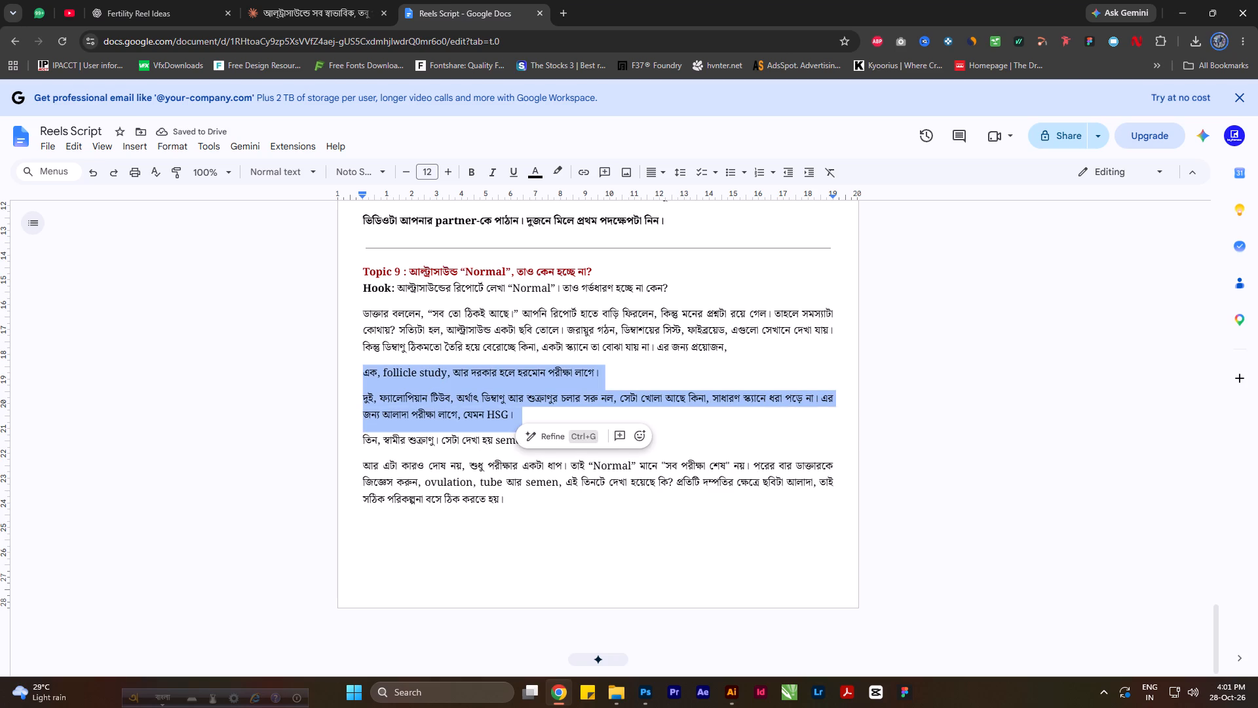
pyautogui.hotkey('shift', 'Left')
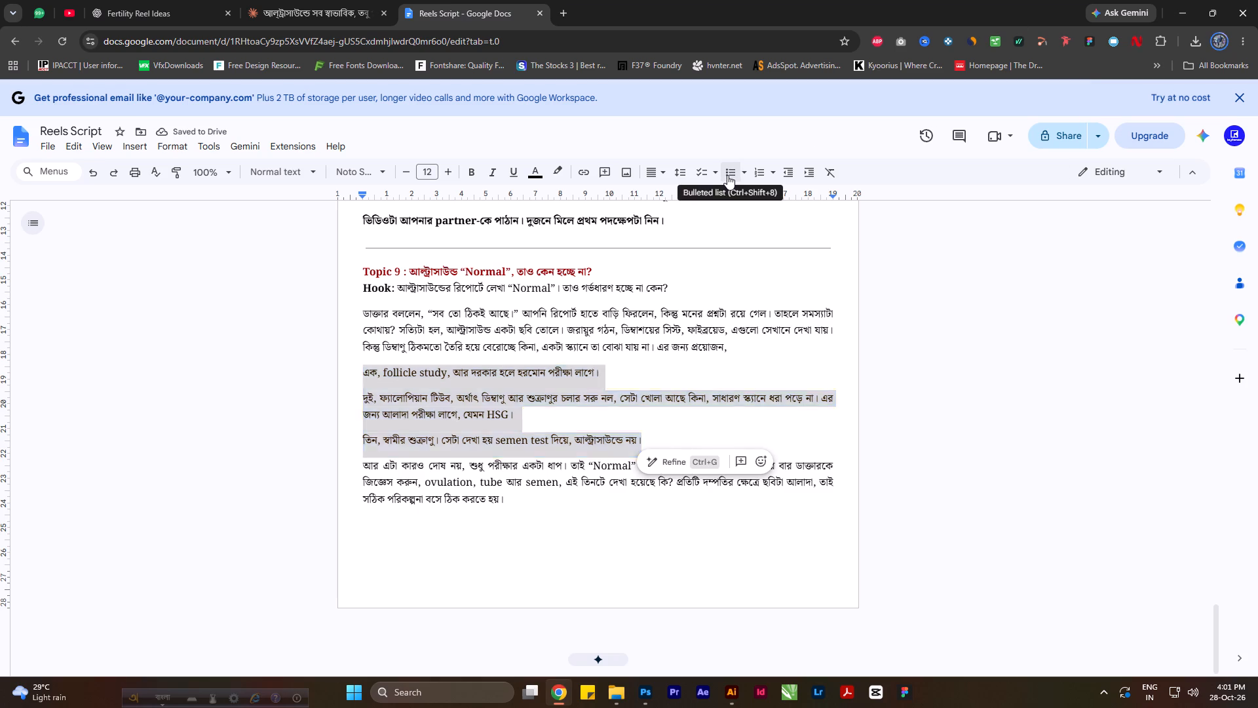
pyautogui.click(727, 175)
# Change the diamond bullets of the three-point list in Topic 8 to standard round bullets.
pyautogui.scroll(5, 475, 401)
pyautogui.scroll(4, 521, 444)
pyautogui.scroll(-3, 521, 444)
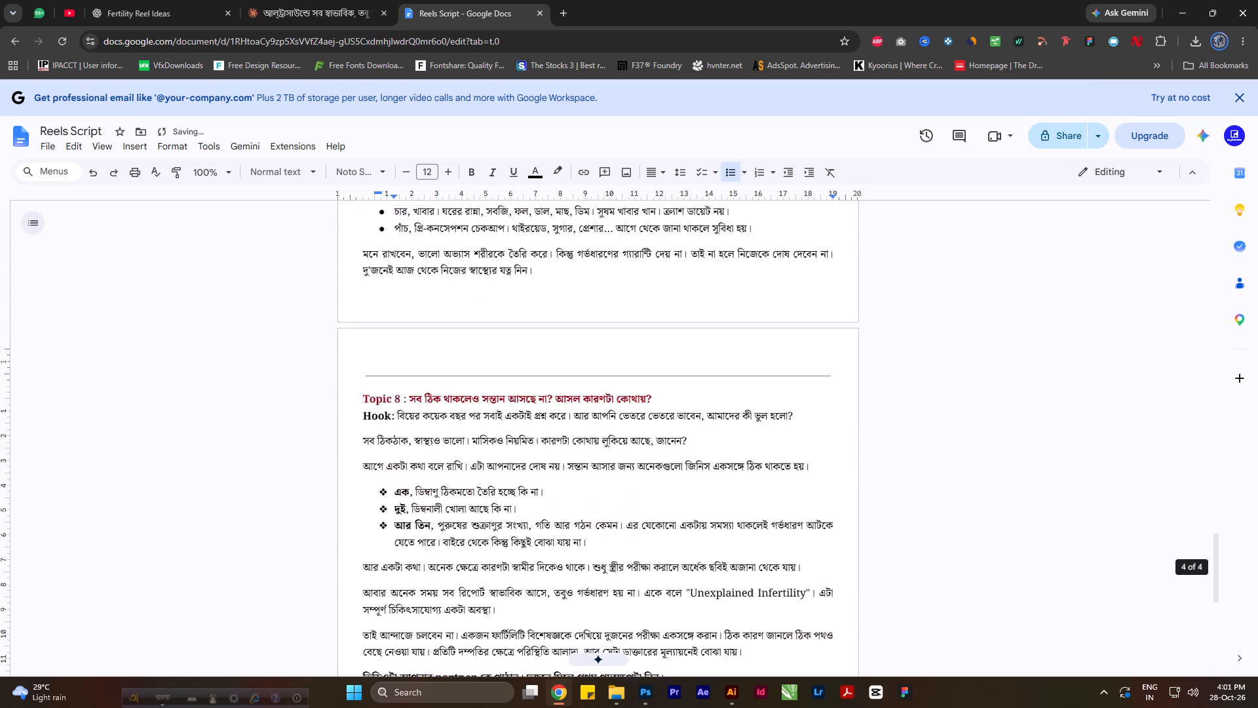
pyautogui.scroll(6, 521, 444)
pyautogui.scroll(-6, 522, 444)
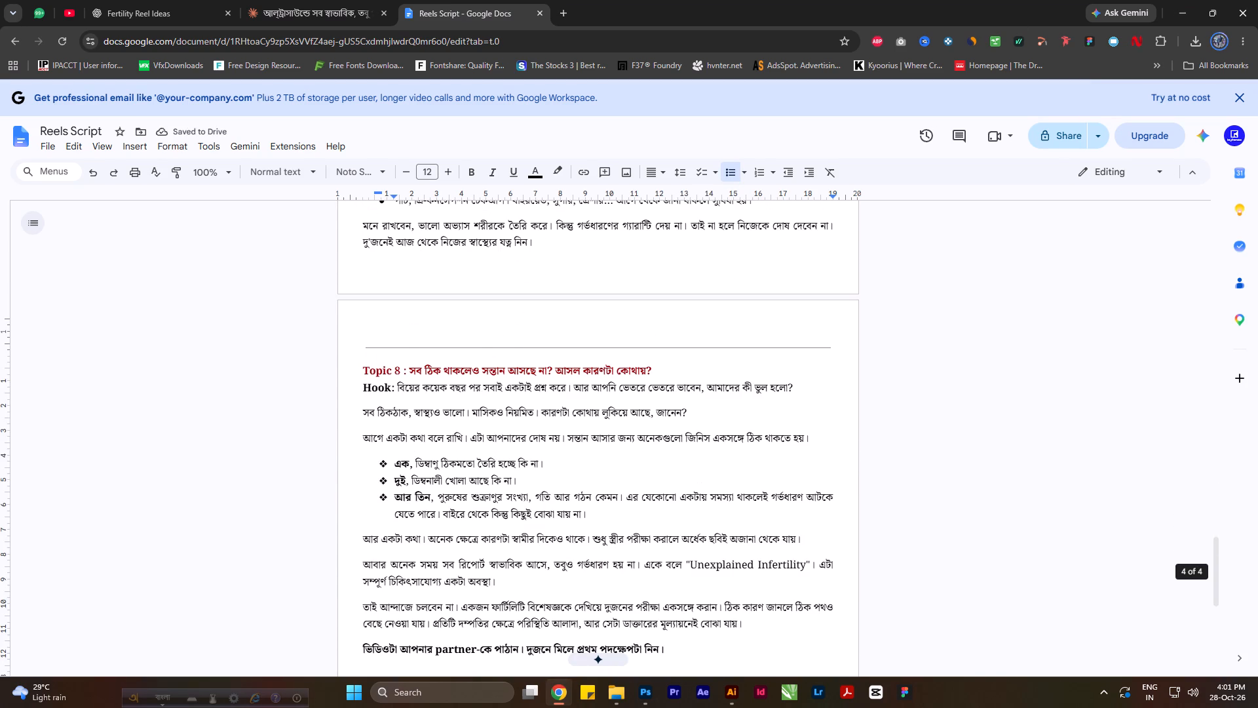
pyautogui.moveTo(609, 477); pyautogui.dragTo(328, 435)
pyautogui.click(729, 176)
pyautogui.click(729, 176)
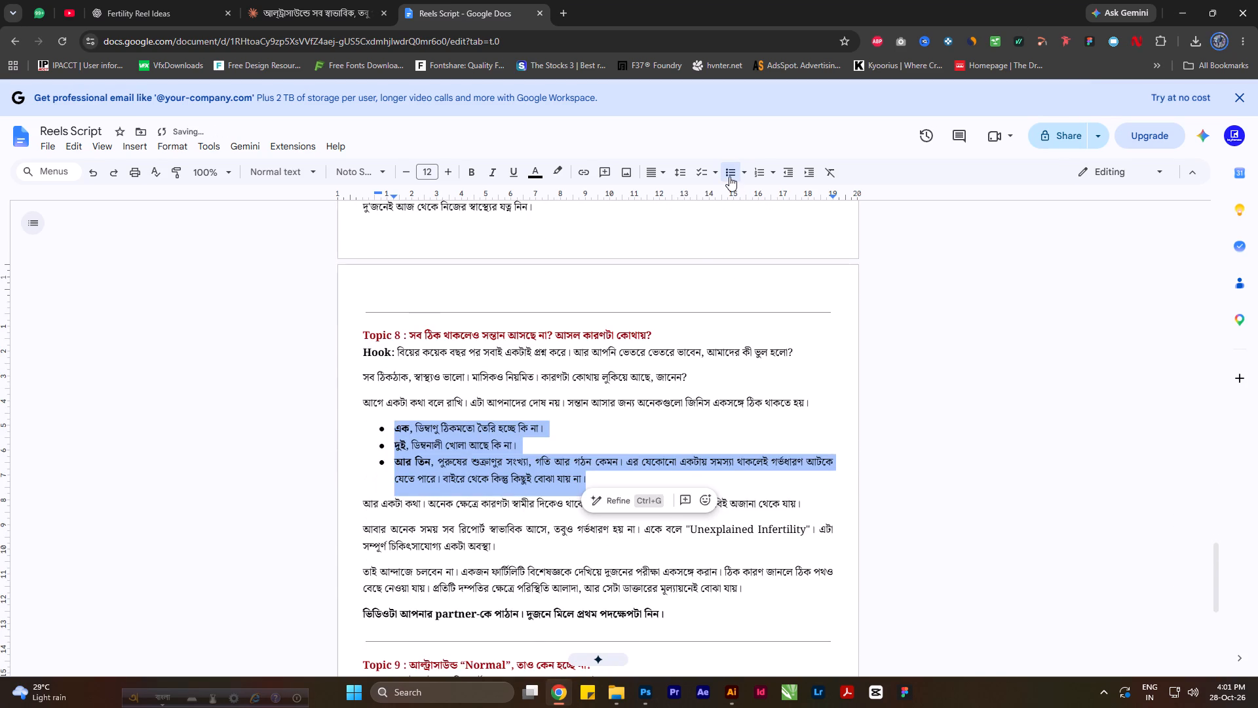
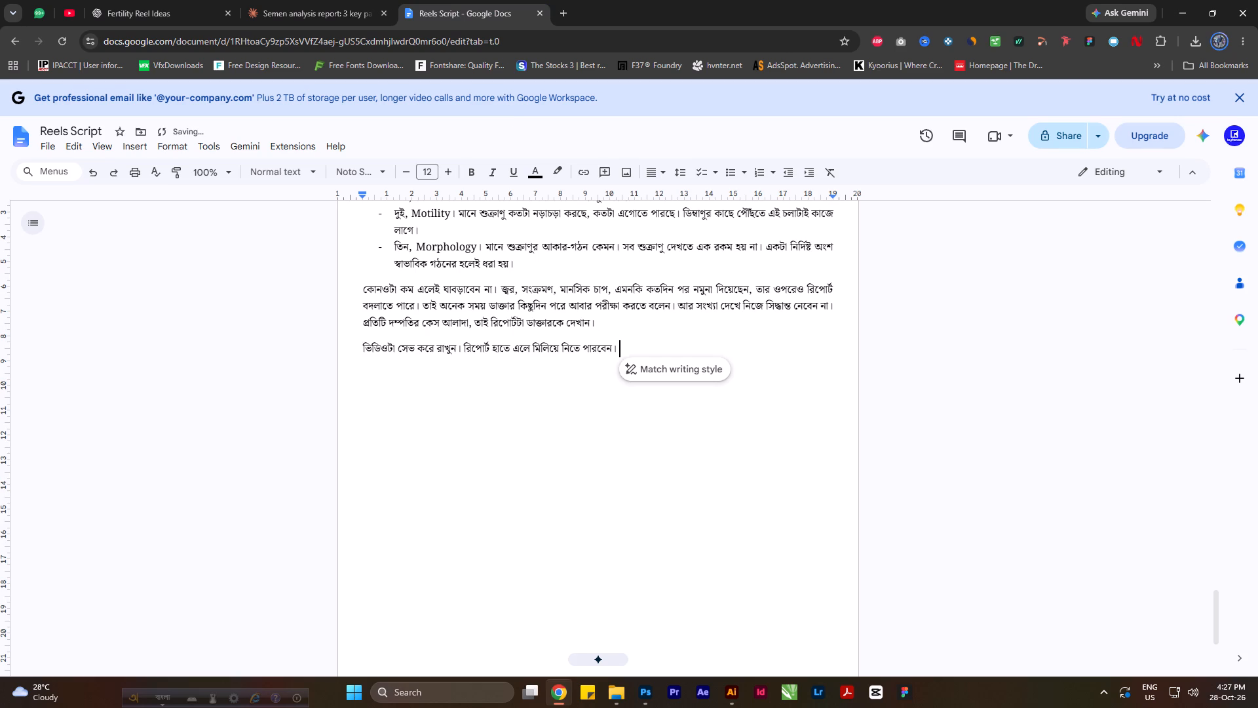
# Insert the word "এখনই" between "ভিডিওটা" and "সেভ" in the closing line.
pyautogui.hotkey('ctrl', 'Left')
pyautogui.hotkey('ctrl', 'Left')
pyautogui.hotkey('ctrl', 'Left')
pyautogui.hotkey('ctrl', 'Left')
pyautogui.hotkey('ctrl', 'Left')
pyautogui.hotkey('ctrl', 'Left')
pyautogui.hotkey('ctrl', 'Left')
pyautogui.hotkey('ctrl', 'Left')
pyautogui.hotkey('ctrl', 'Left')
pyautogui.press('Left')
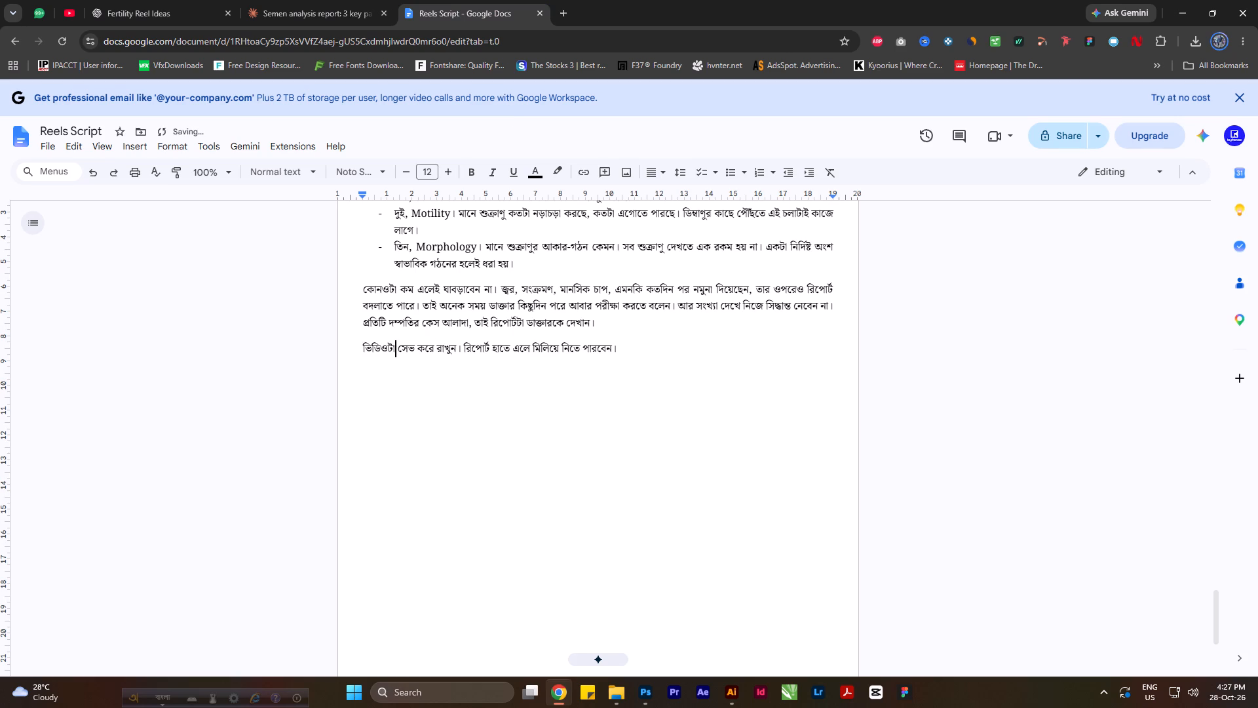
pyautogui.press('space')
pyautogui.press('F12')
pyautogui.write('aji')
pyautogui.hotkey('ctrl', 'BackSpace')
pyautogui.press('F12')
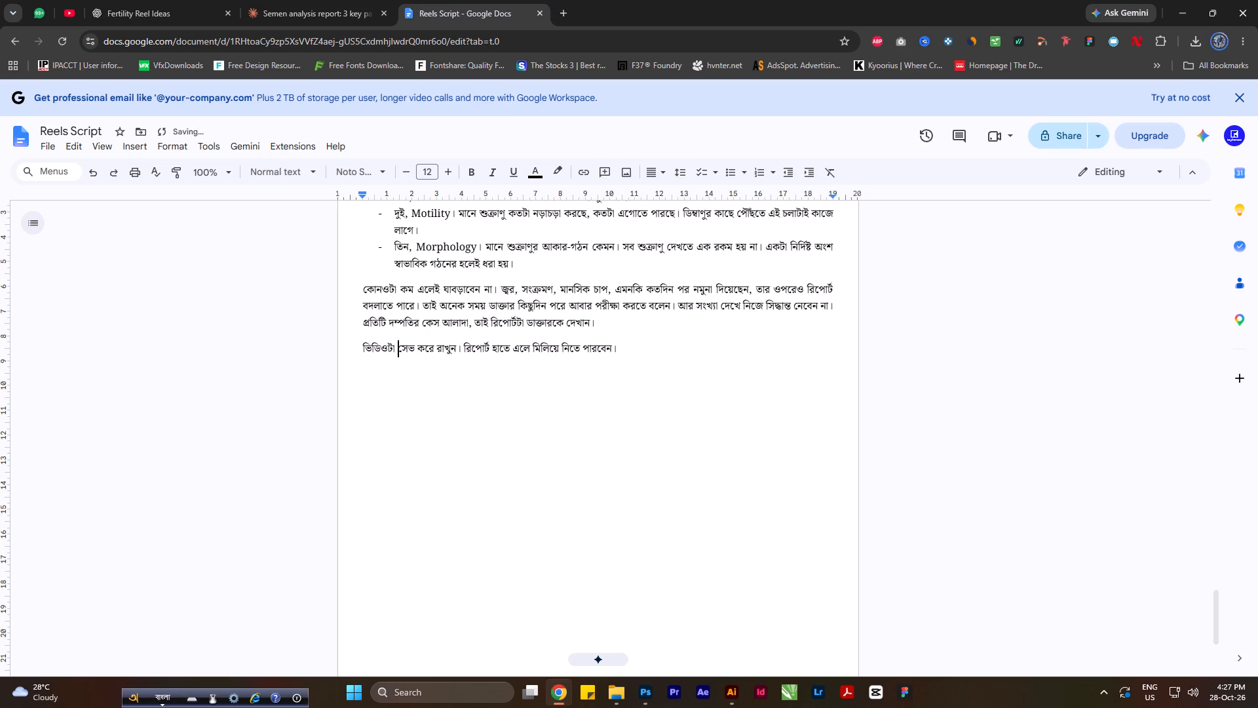
pyautogui.write('eএkকh')
pyautogui.press('BackSpace')
pyautogui.write('খnনiি')
pyautogui.press('space')
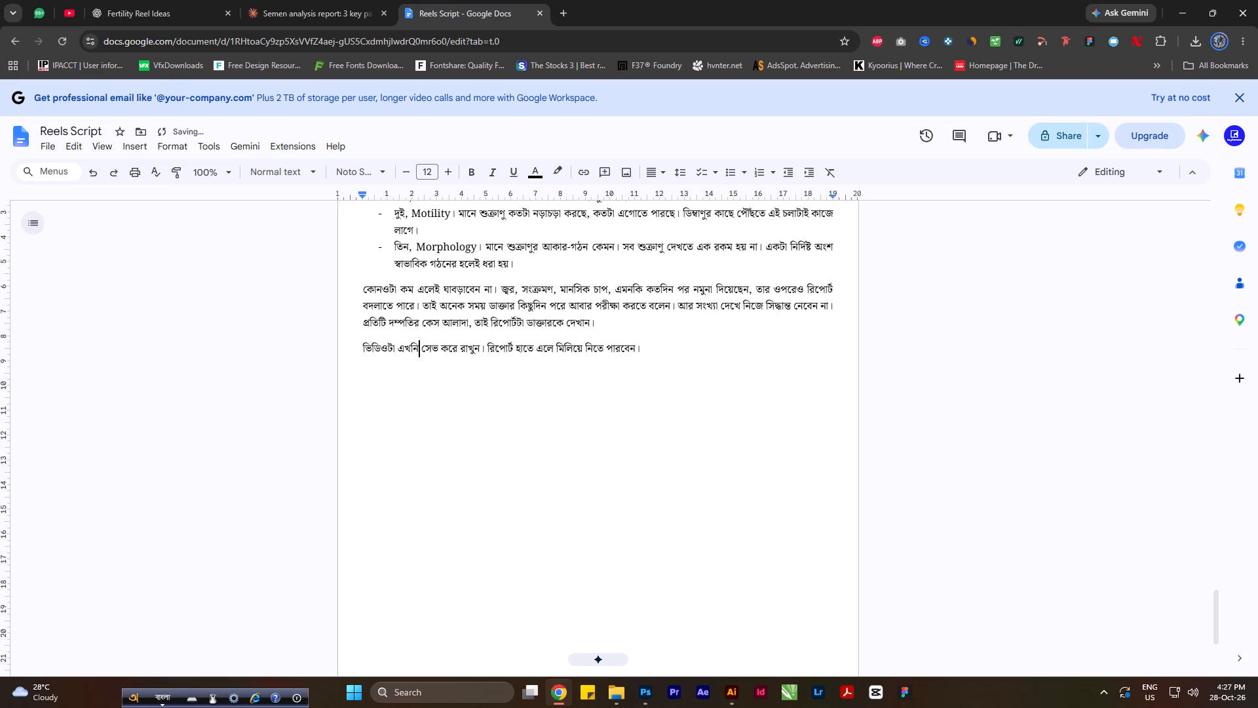
pyautogui.press('Left')
pyautogui.press('BackSpace')
pyautogui.write('oঅ')
pyautogui.press('BackSpace')
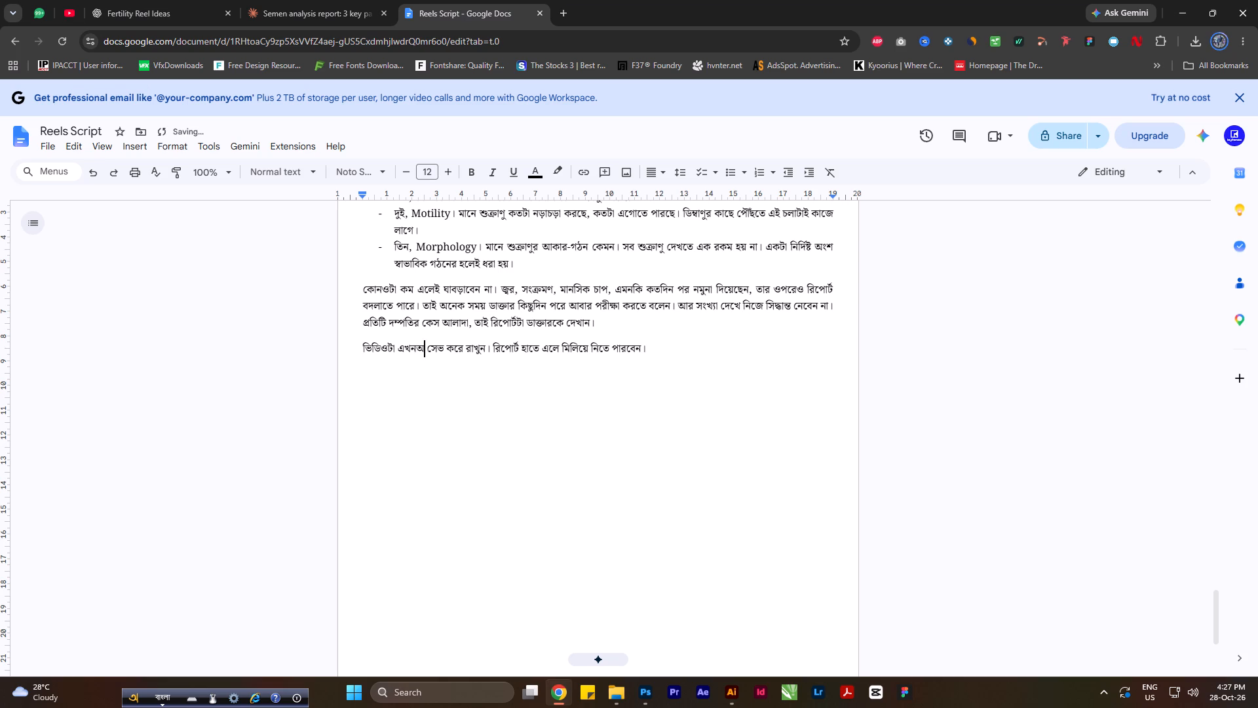
pyautogui.write('iই')
pyautogui.press('space')
pyautogui.press('BackSpace')
# Review the wording of the rest of the closing line, particularly "এলে মিলিয়ে", through to its end.
pyautogui.hotkey('ctrl', 'Right')
pyautogui.hotkey('ctrl', 'Right')
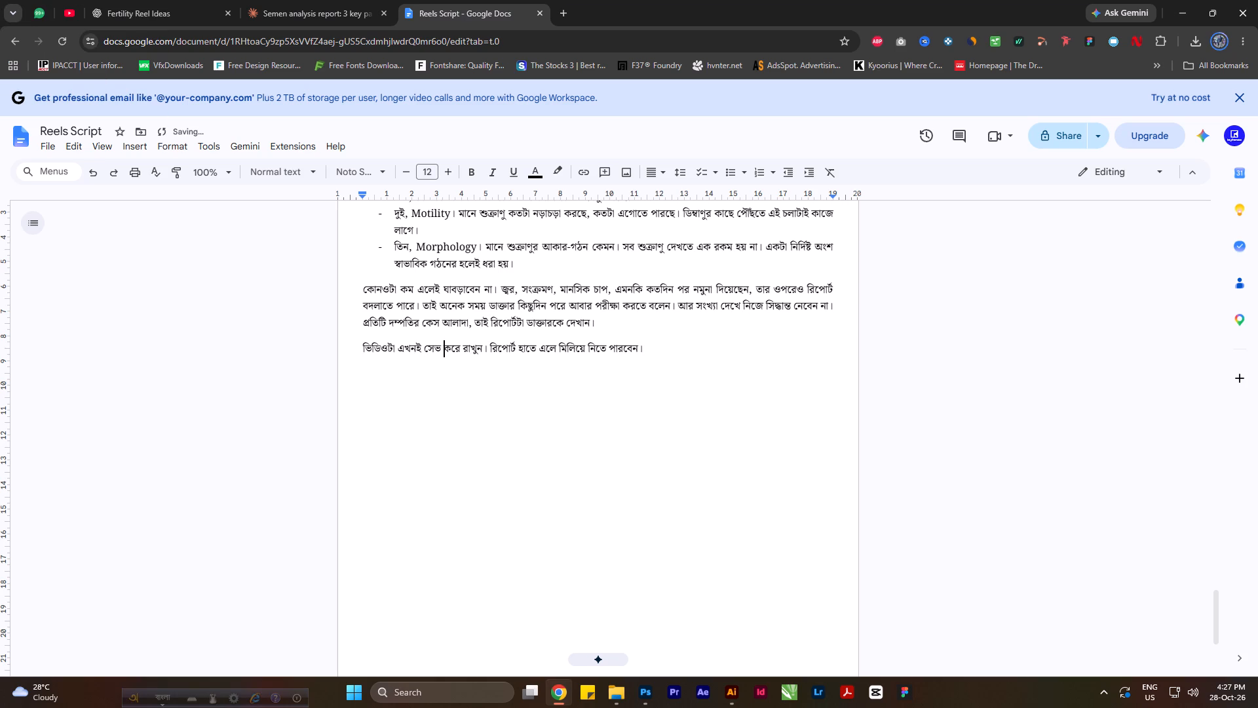
pyautogui.hotkey('ctrl', 'Right')
pyautogui.hotkey('ctrl', 'Right')
pyautogui.hotkey('ctrl', 'Right')
pyautogui.hotkey('ctrl', 'Right')
pyautogui.hotkey('ctrl', 'shift', 'Right')
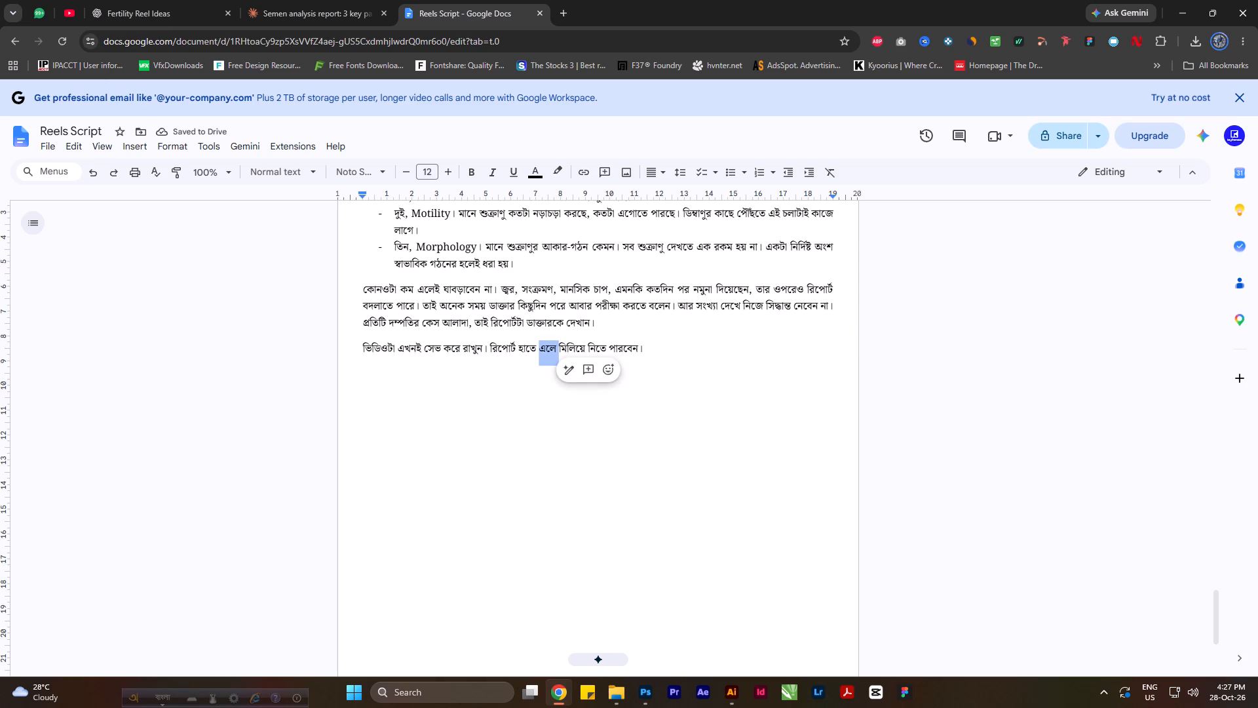
pyautogui.press('Right')
pyautogui.hotkey('ctrl', 'shift', 'Right')
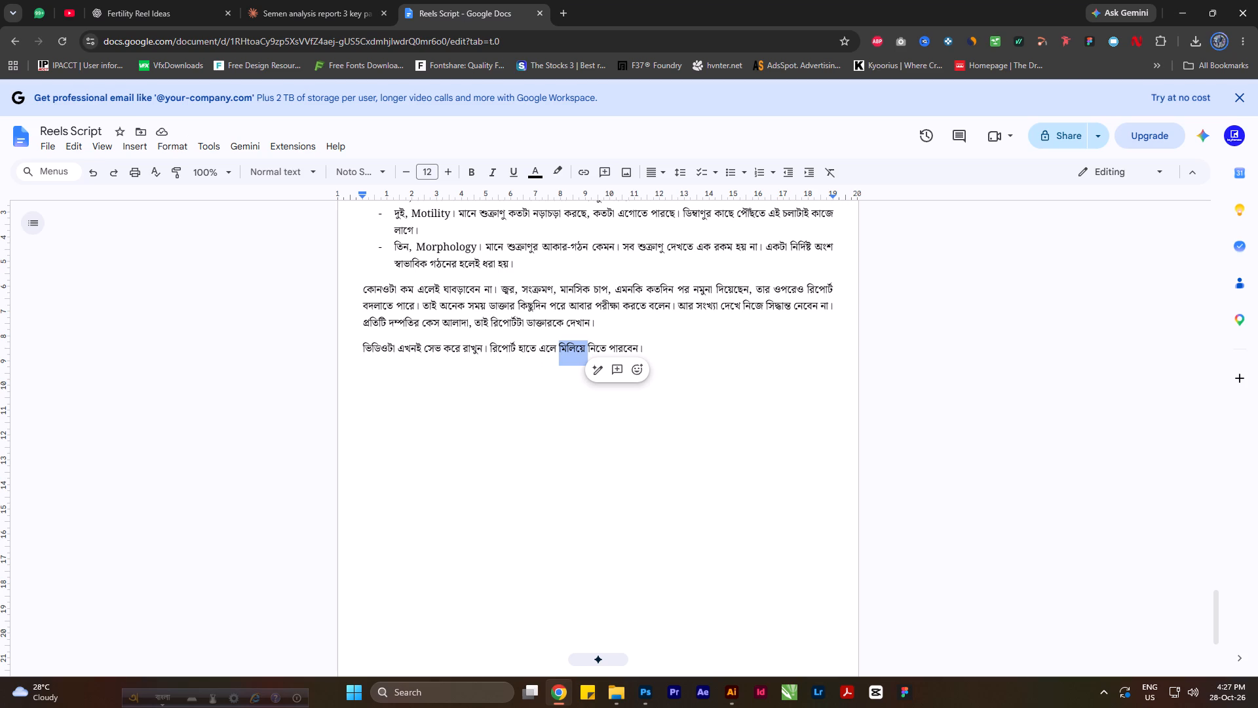
pyautogui.hotkey('shift', 'Left')
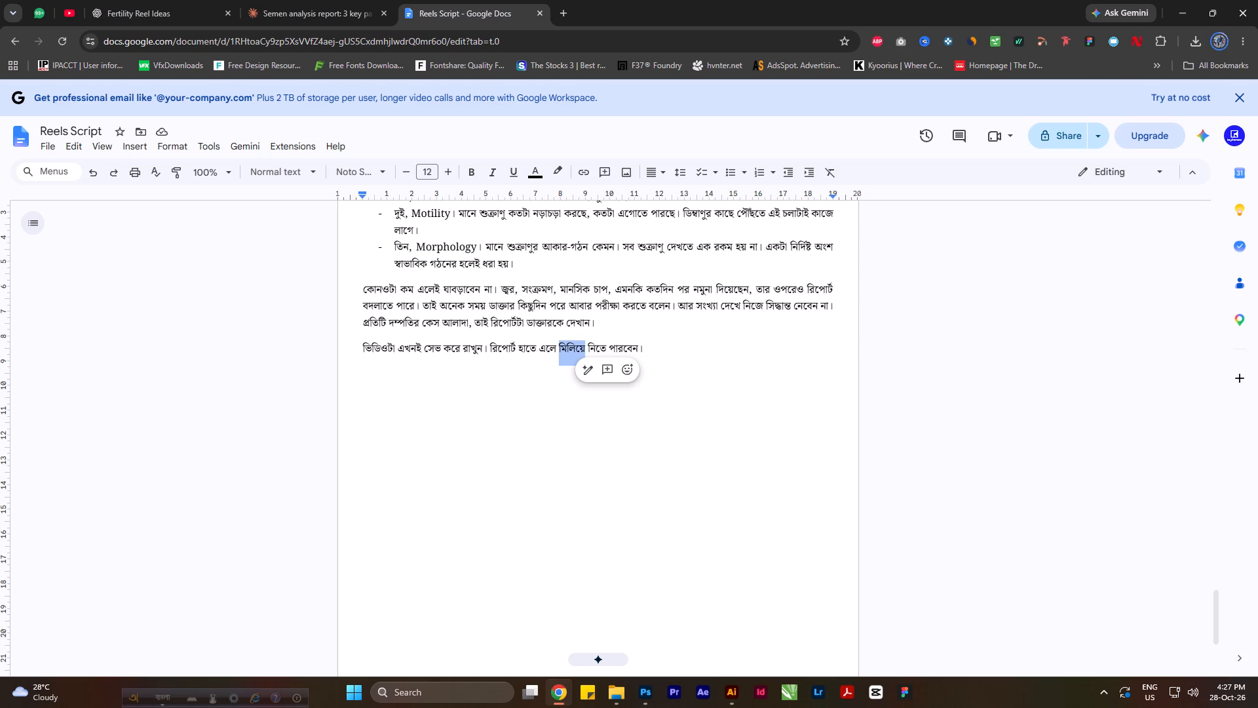
pyautogui.hotkey('ctrl', 'Right')
pyautogui.hotkey('ctrl', 'Right')
pyautogui.hotkey('ctrl', 'Right')
pyautogui.hotkey('ctrl', 'Right')
pyautogui.hotkey('ctrl', 'Right')
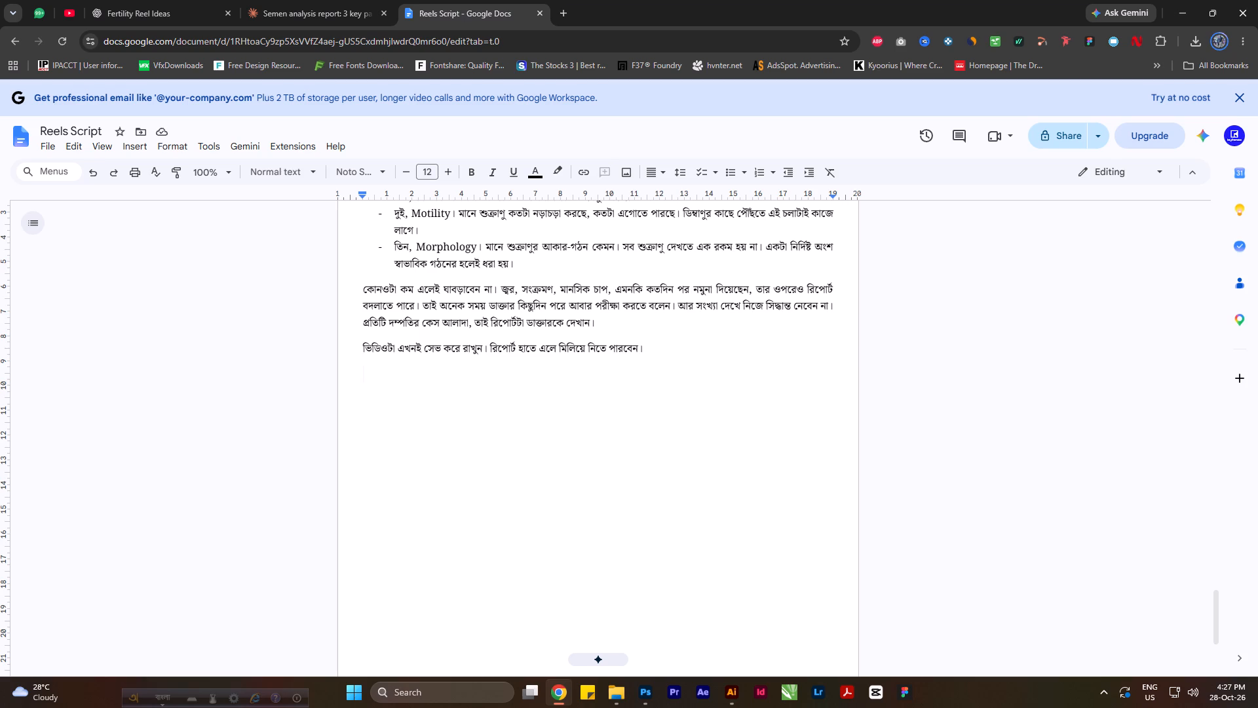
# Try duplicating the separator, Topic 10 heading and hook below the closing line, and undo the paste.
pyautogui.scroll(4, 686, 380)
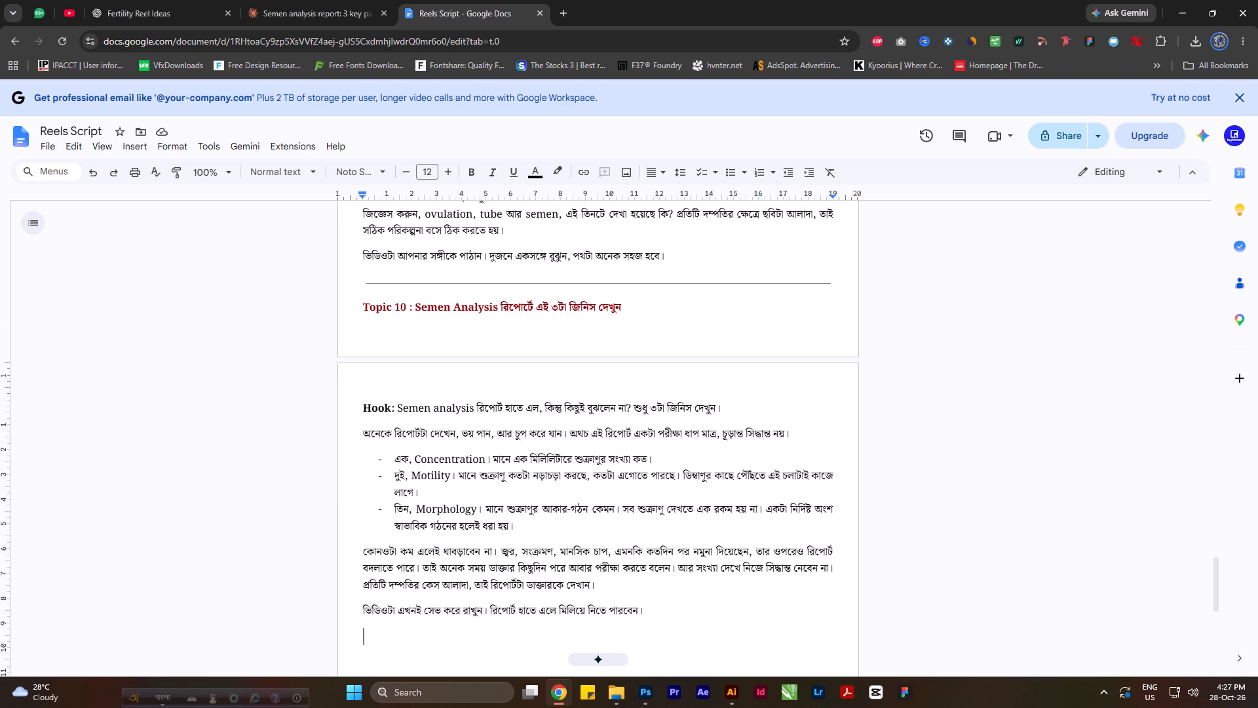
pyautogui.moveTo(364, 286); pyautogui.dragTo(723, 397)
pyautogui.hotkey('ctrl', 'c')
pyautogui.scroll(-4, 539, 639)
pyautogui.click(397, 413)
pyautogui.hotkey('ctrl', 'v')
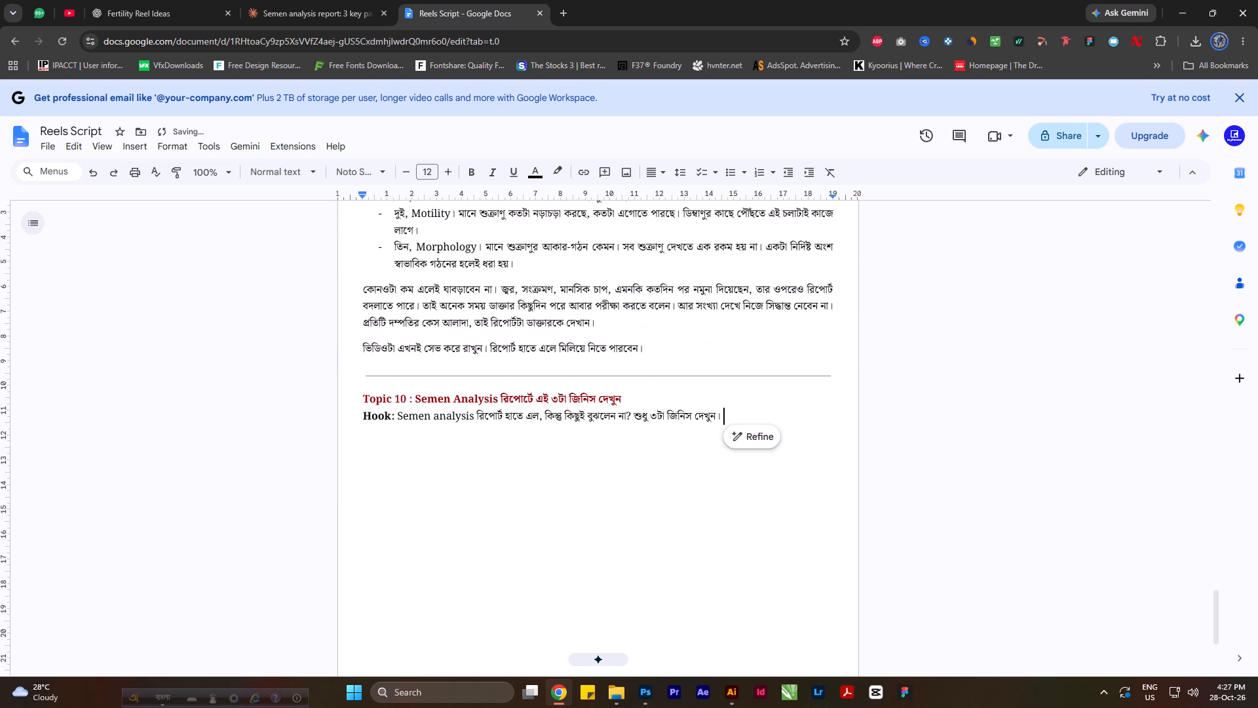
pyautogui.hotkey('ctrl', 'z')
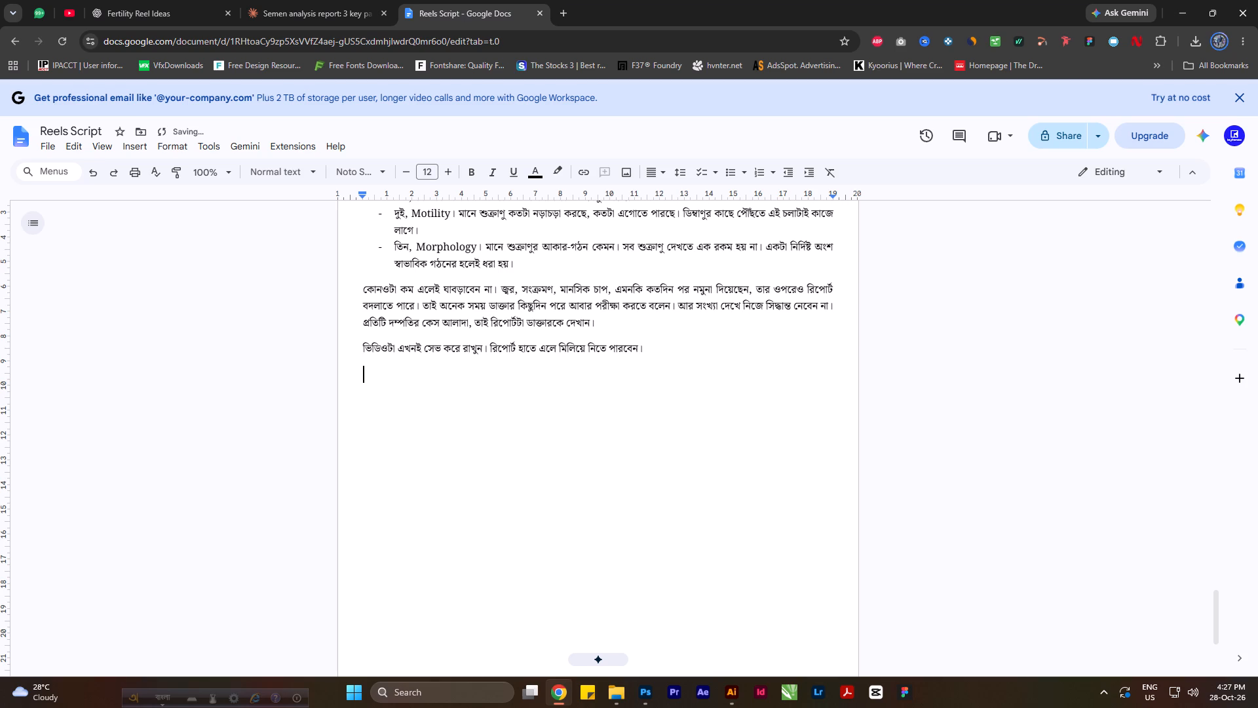
# Delete the empty paragraph below Topic 10's closing line.
pyautogui.press('BackSpace')
pyautogui.scroll(2, 578, 449)
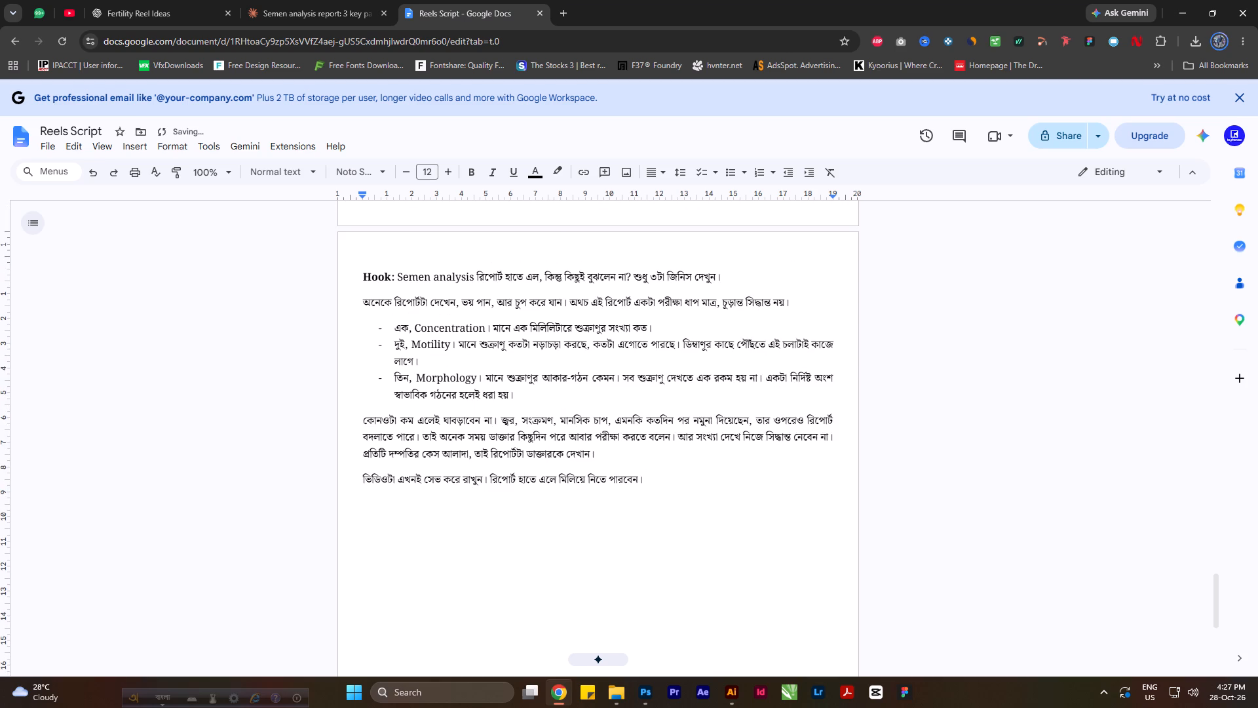
# Check the current date in the system calendar and rename the document as "Reels Script - Nov 2026".
pyautogui.click(1234, 705)
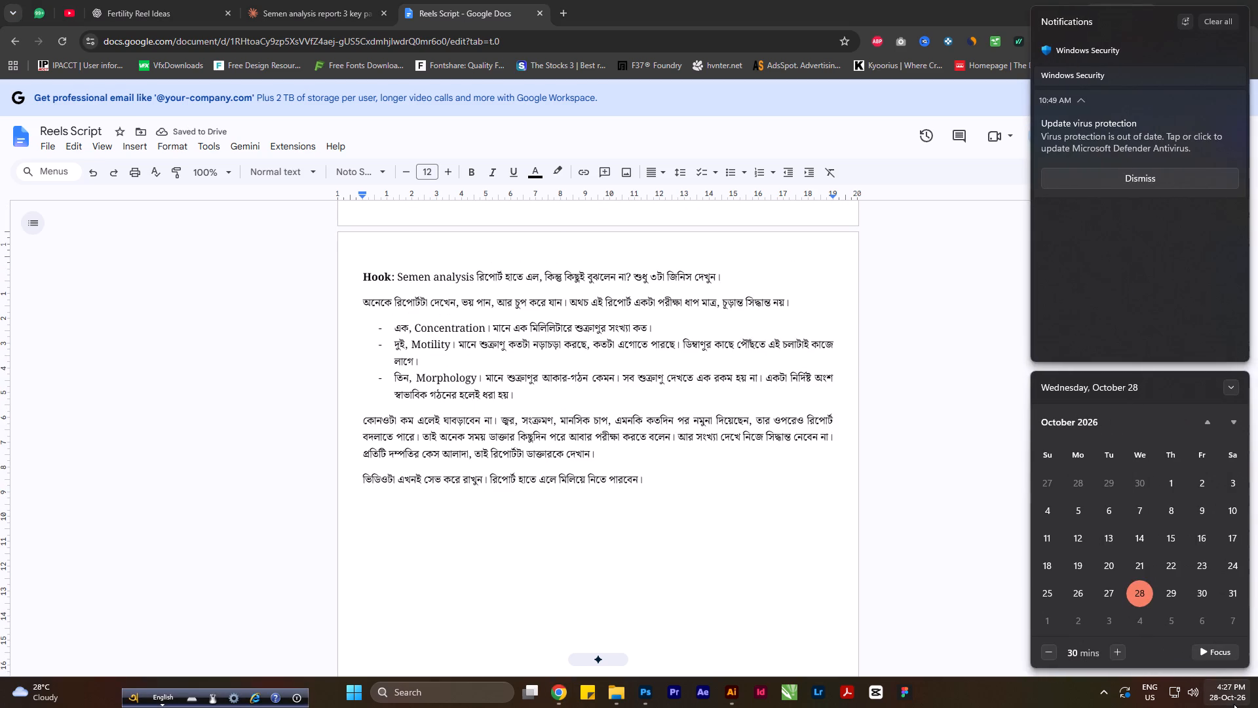
pyautogui.click(1234, 704)
pyautogui.click(89, 130)
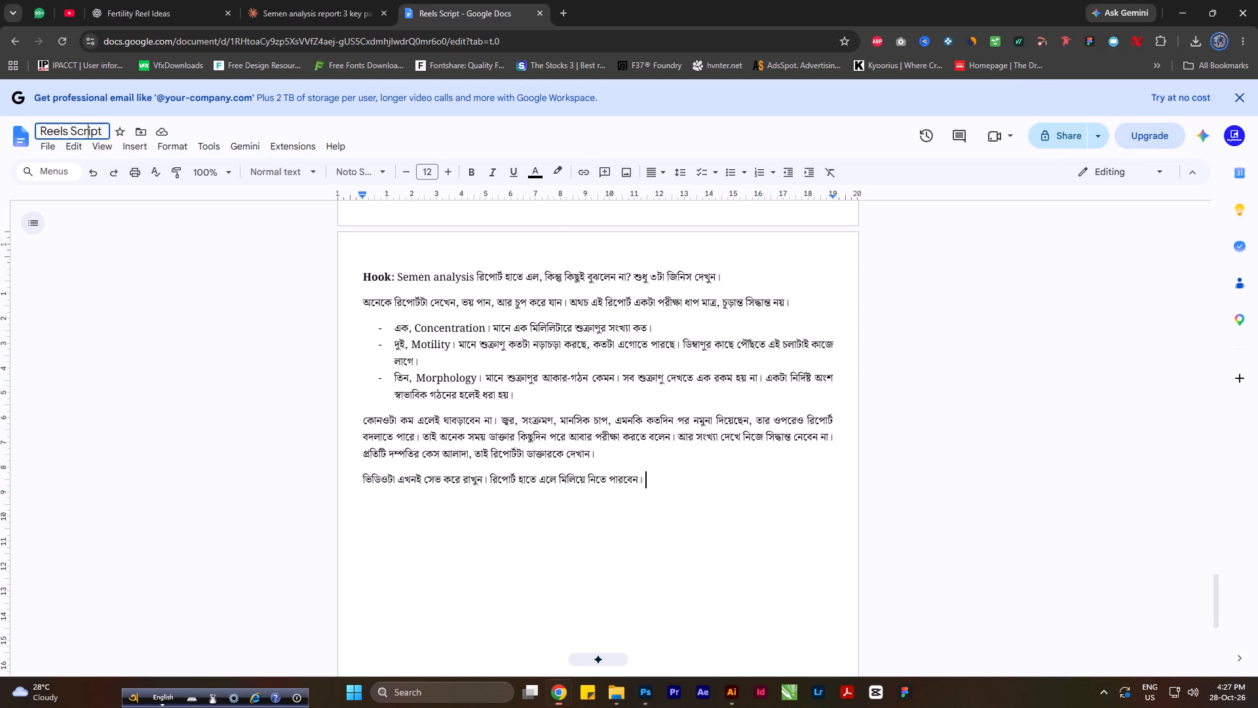
pyautogui.click(101, 130)
pyautogui.press('space')
pyautogui.write('-')
pyautogui.press('space')
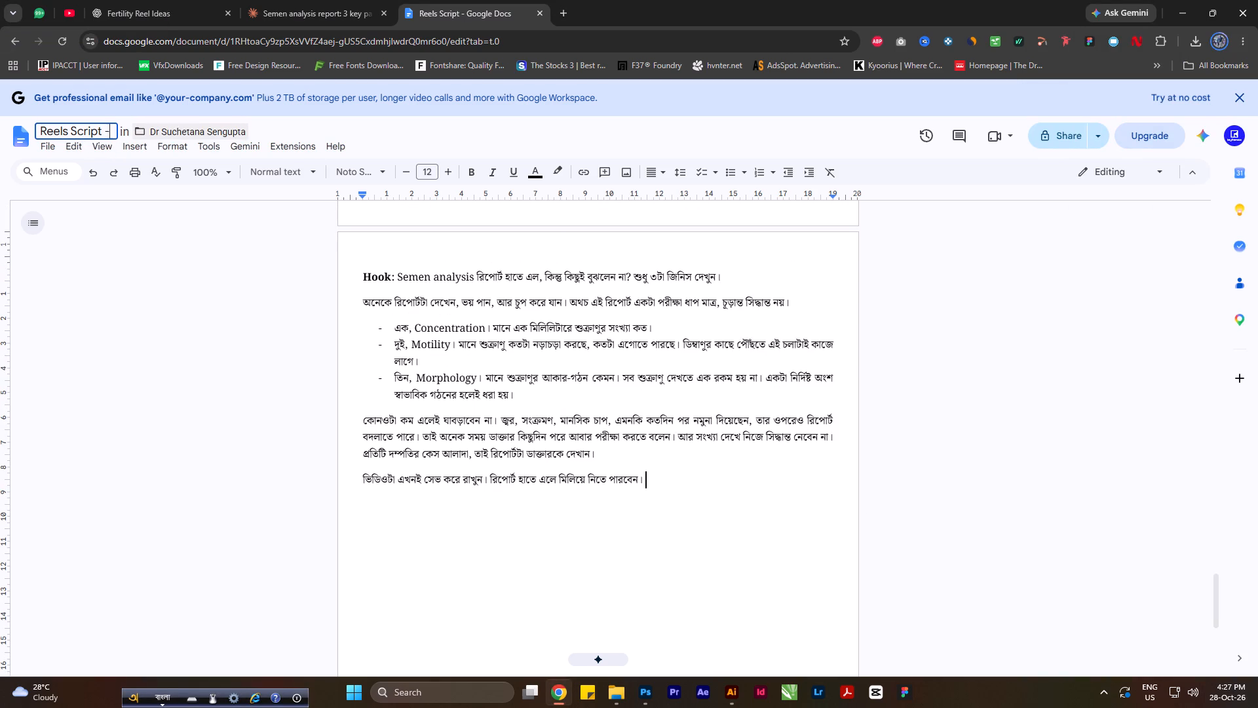
pyautogui.write('Nov 2026')
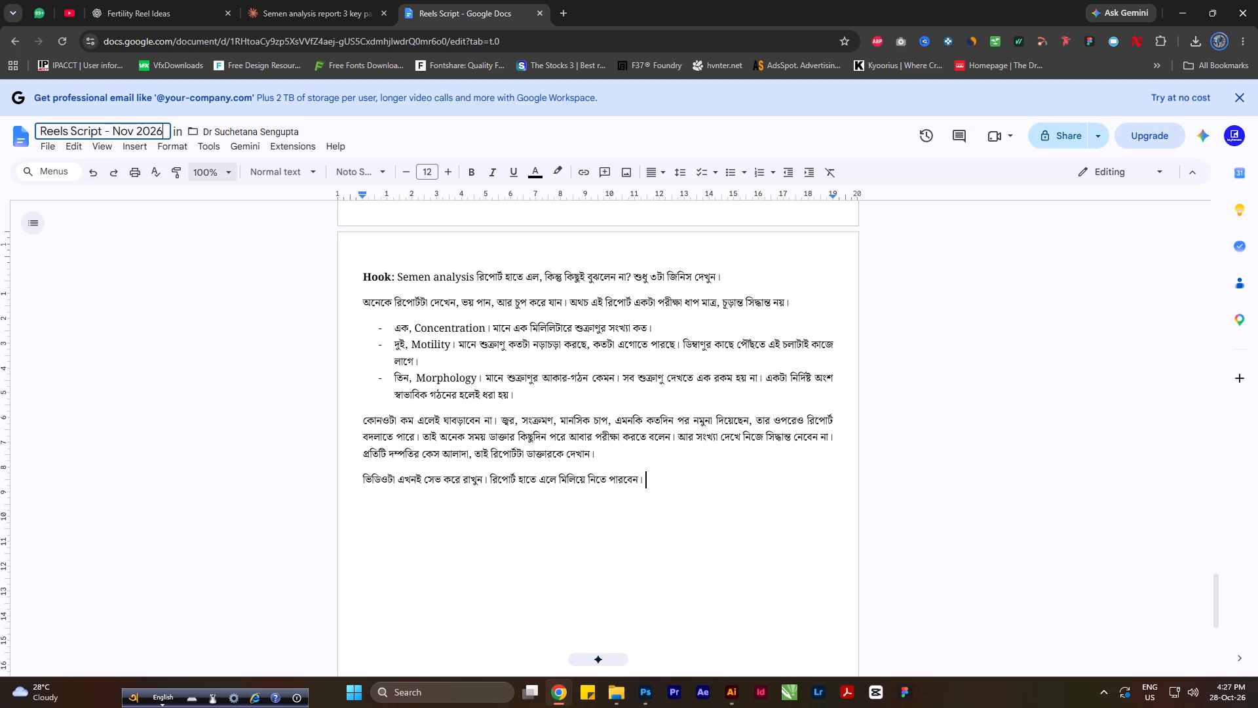
pyautogui.click(713, 486)
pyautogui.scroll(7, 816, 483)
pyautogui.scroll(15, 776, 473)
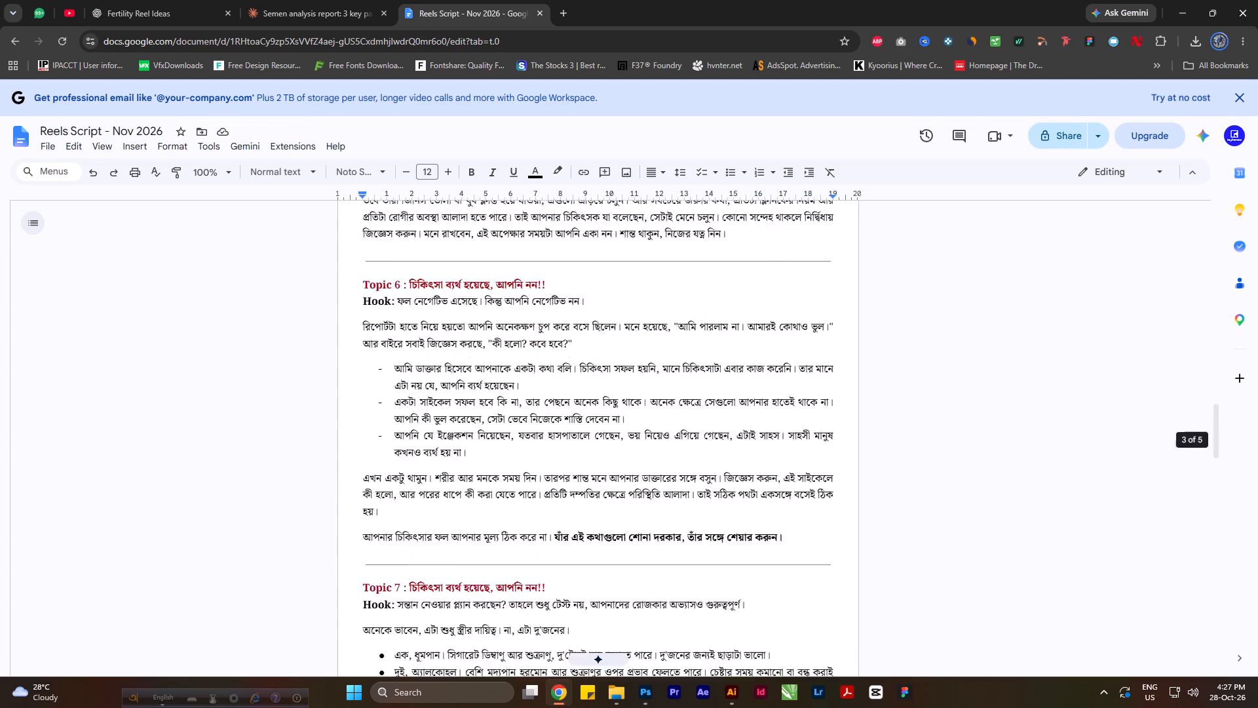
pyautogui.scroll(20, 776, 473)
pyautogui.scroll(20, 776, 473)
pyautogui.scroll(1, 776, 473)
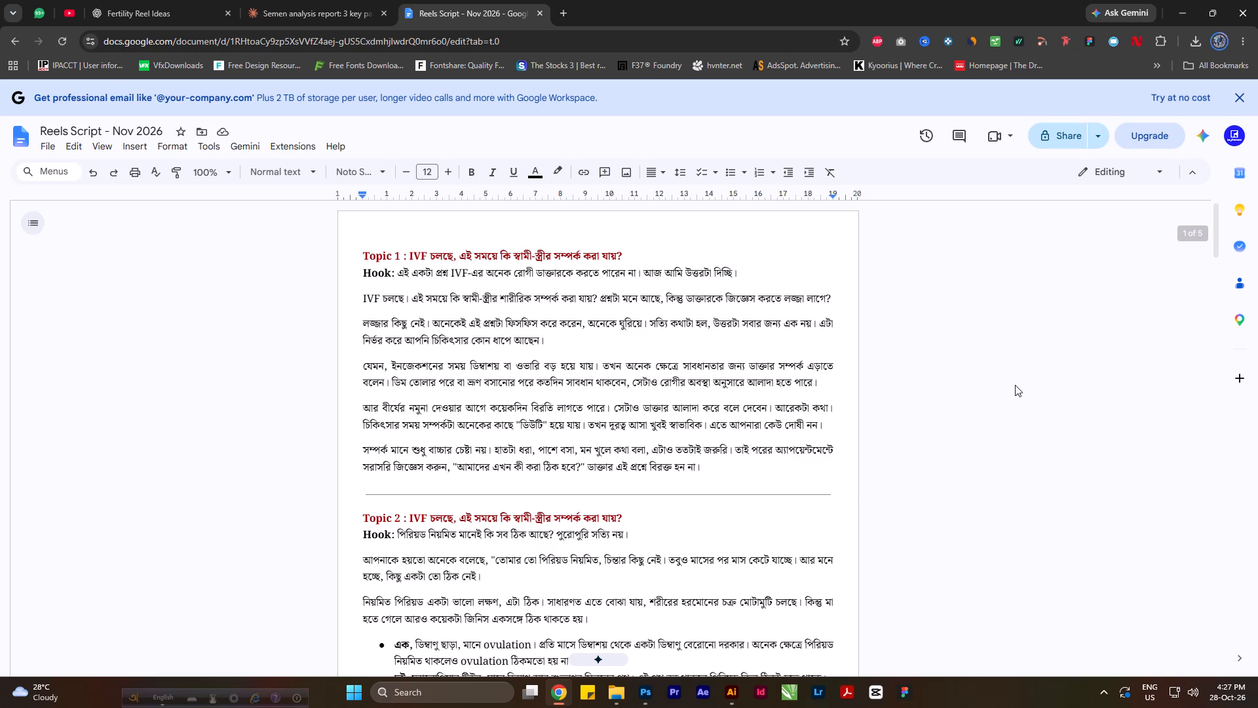
# Open Calculator and multiply 1200 by 10.
pyautogui.click(359, 688)
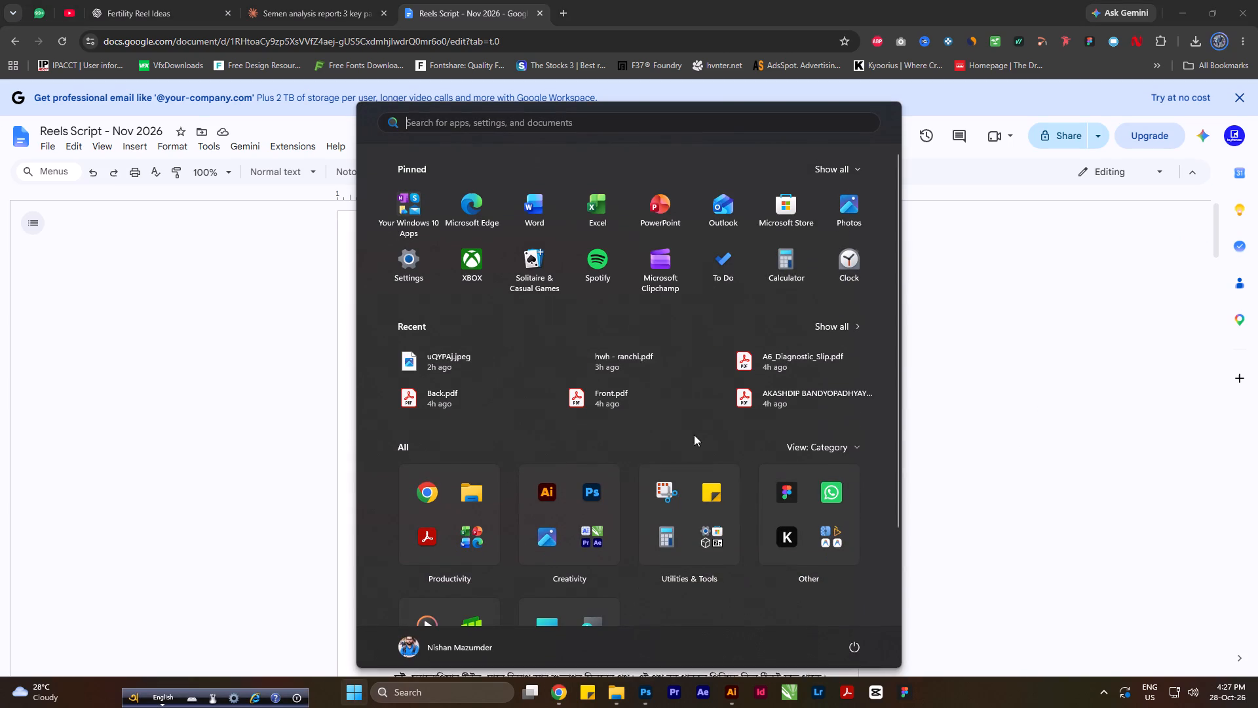
pyautogui.click(803, 269)
pyautogui.write('100')
pyautogui.press('0')
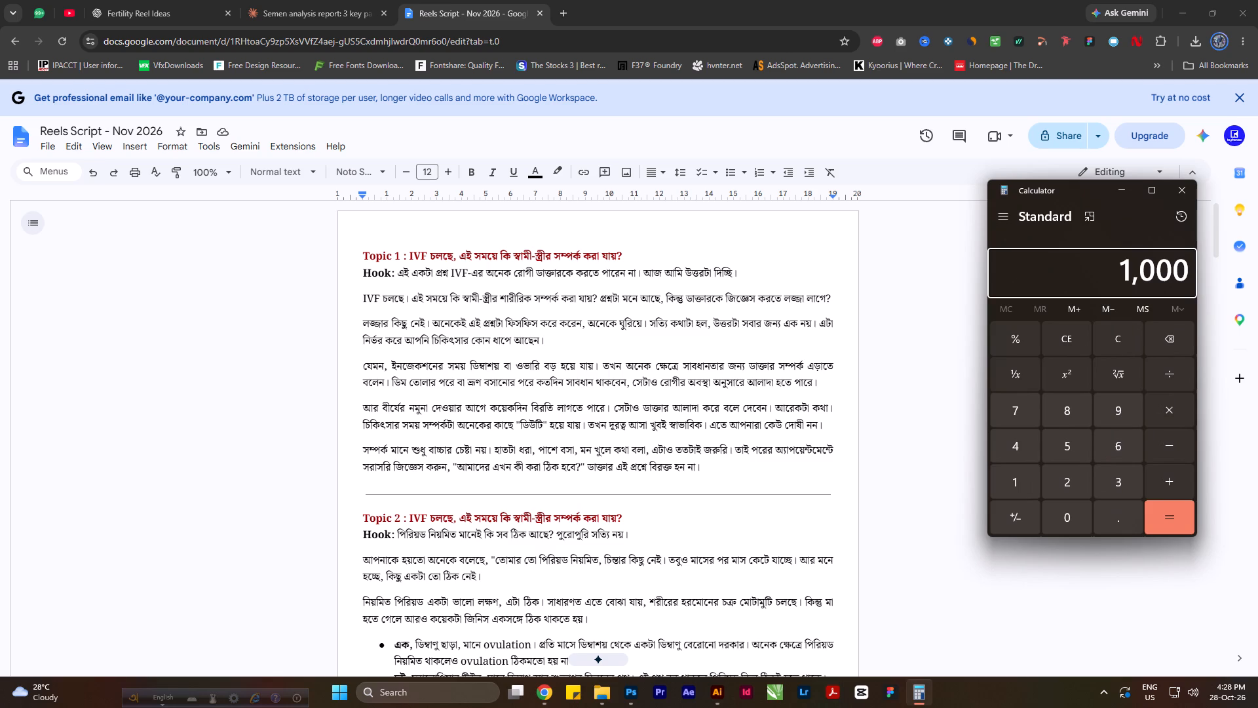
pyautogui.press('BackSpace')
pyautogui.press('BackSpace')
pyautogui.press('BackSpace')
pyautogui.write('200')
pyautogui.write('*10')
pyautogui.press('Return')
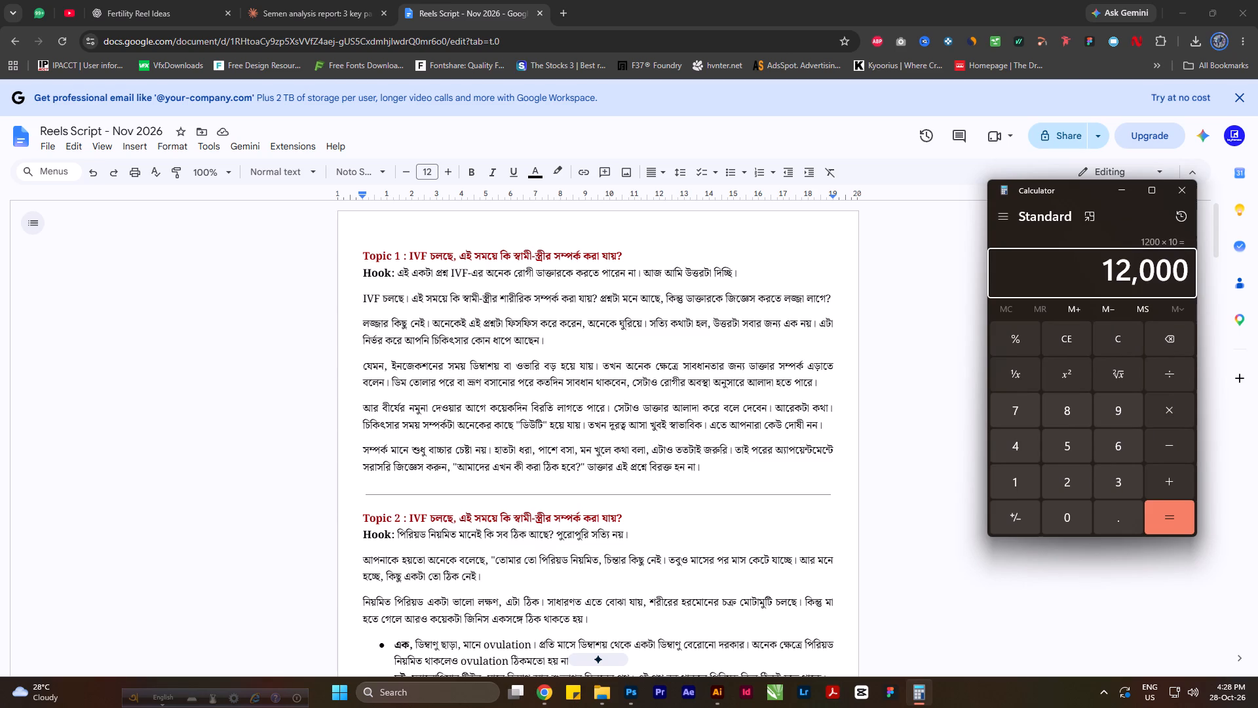
# Add 6000 and then 2000 to the current calculation result, and close Calculator.
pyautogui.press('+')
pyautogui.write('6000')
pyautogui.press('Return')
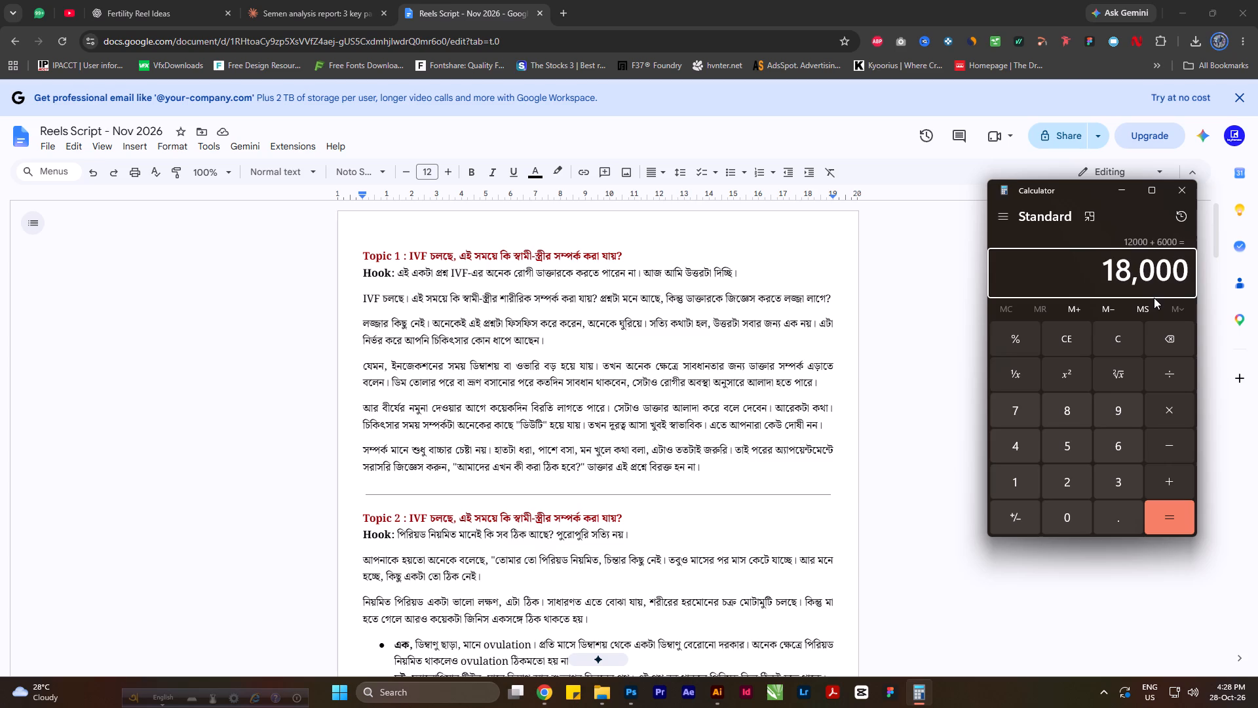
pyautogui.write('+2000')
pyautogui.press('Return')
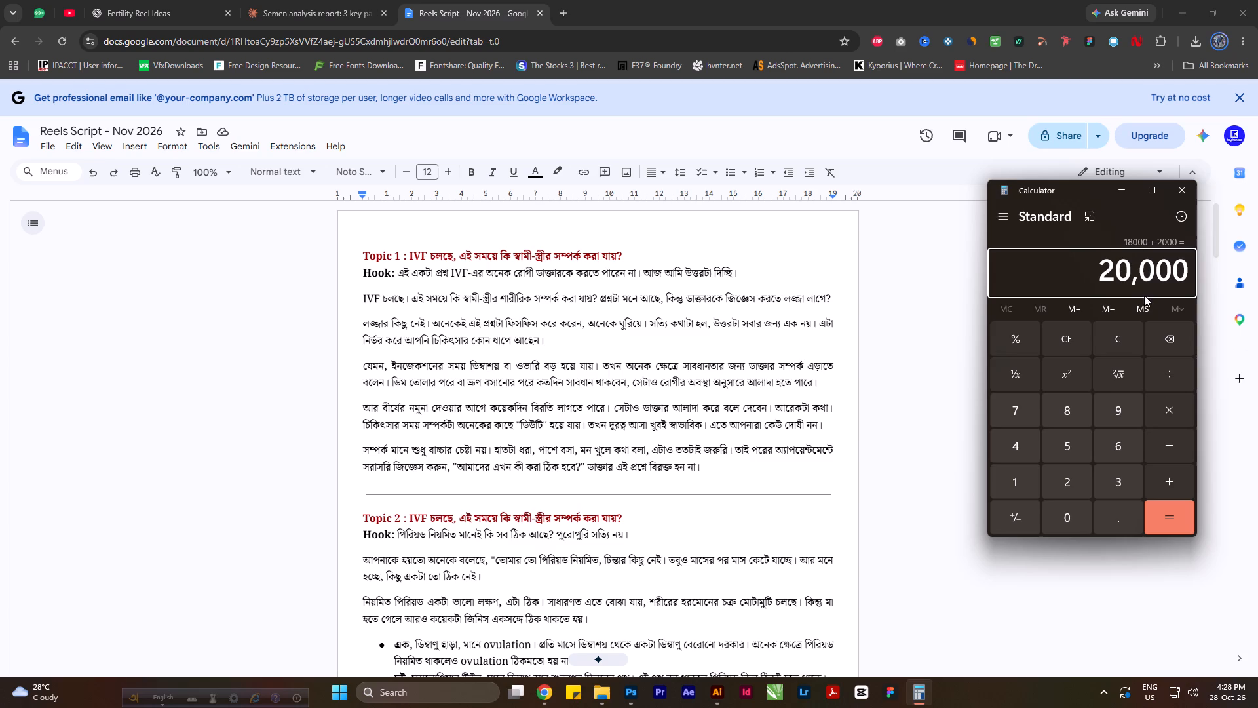
pyautogui.click(1184, 196)
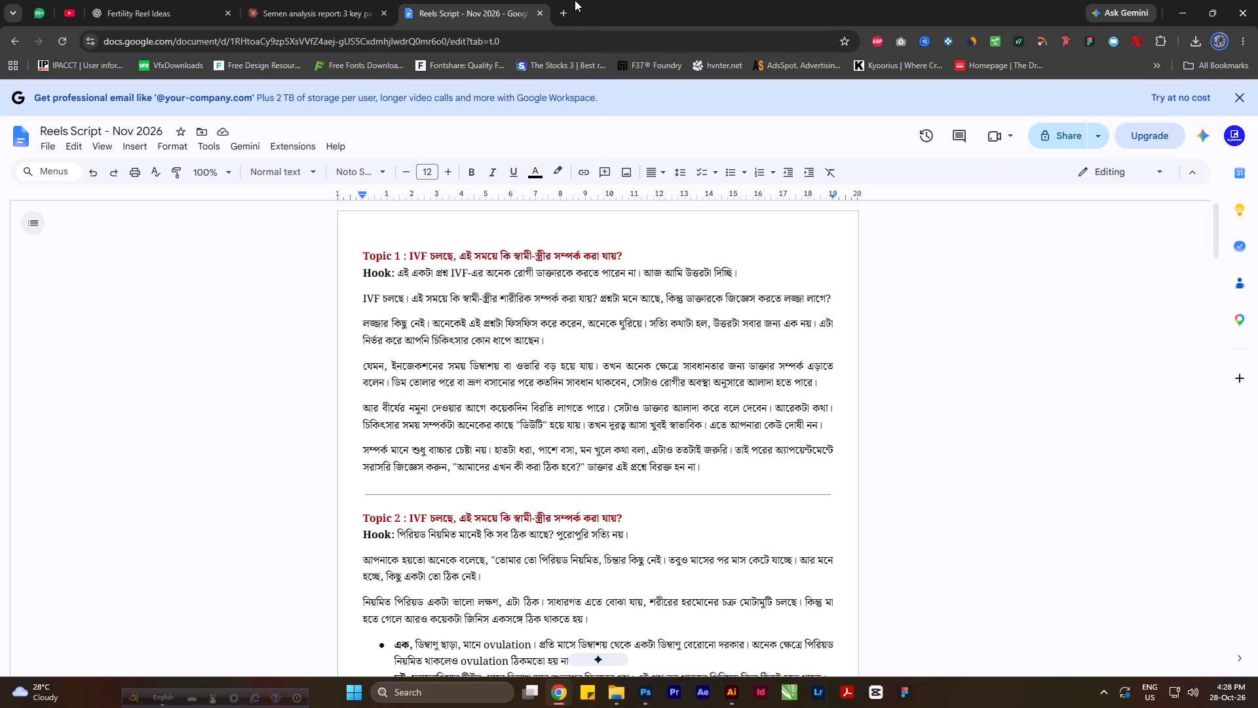
# Open a new browser tab in Chrome.
pyautogui.click(566, 5)
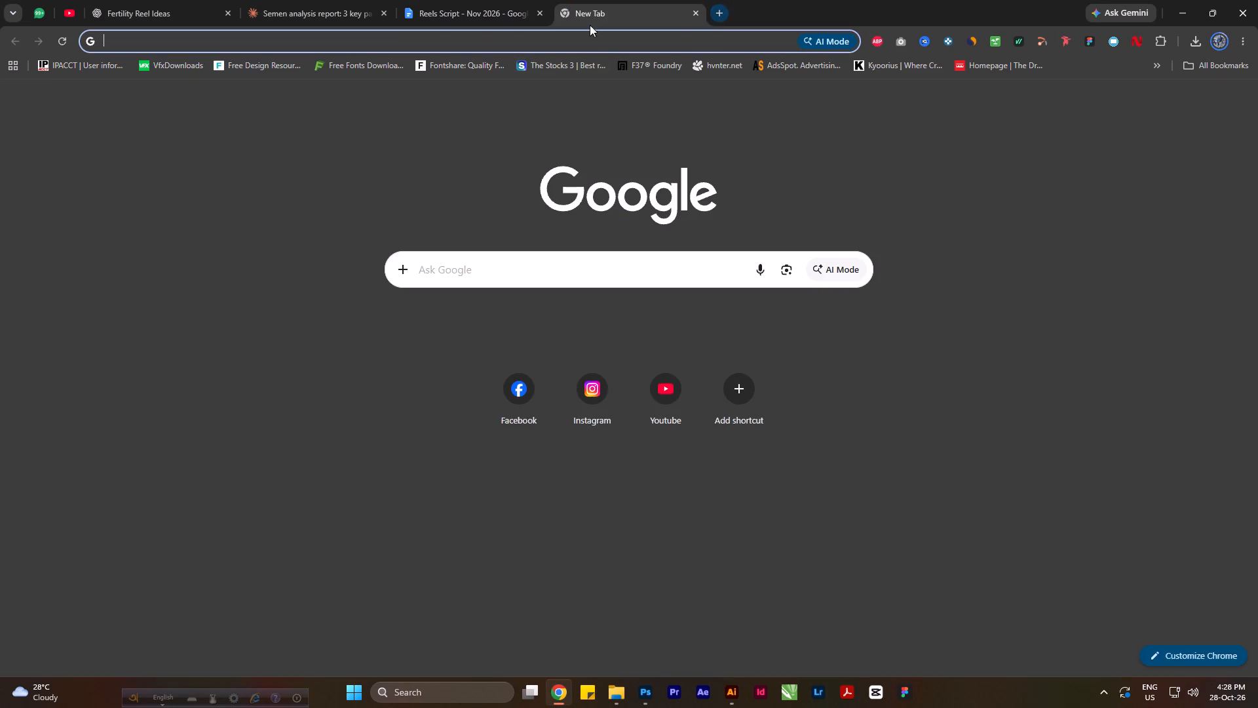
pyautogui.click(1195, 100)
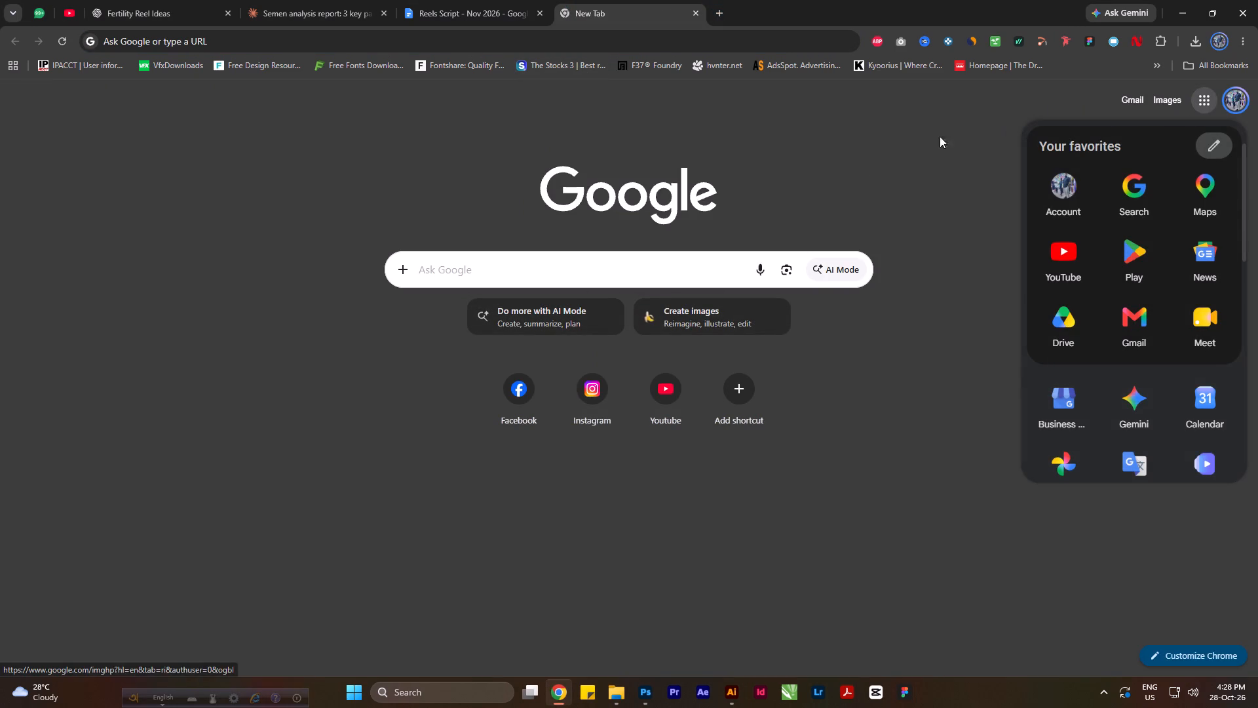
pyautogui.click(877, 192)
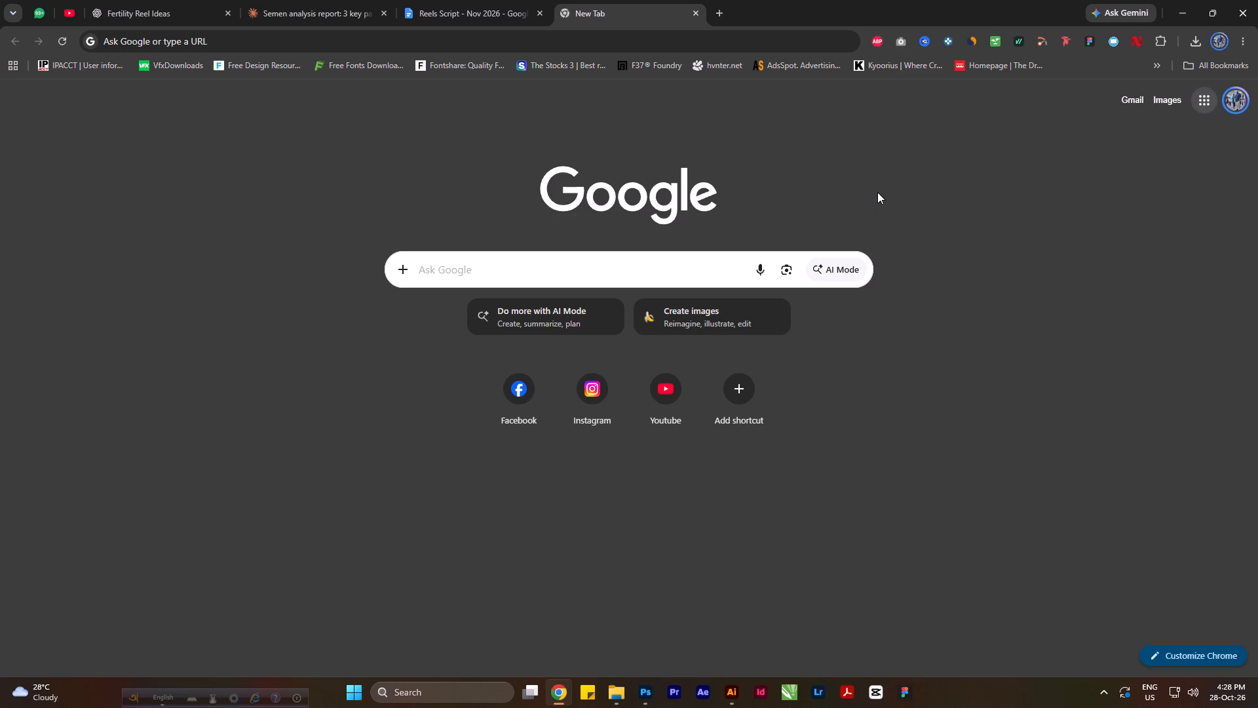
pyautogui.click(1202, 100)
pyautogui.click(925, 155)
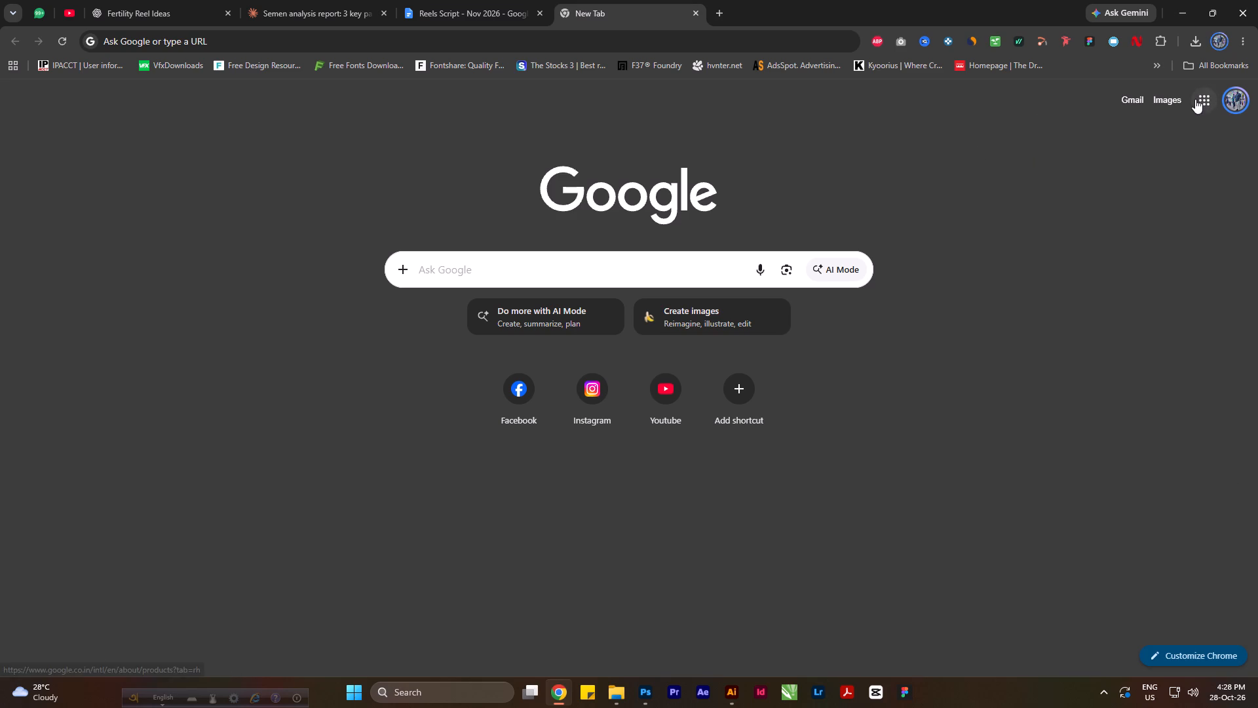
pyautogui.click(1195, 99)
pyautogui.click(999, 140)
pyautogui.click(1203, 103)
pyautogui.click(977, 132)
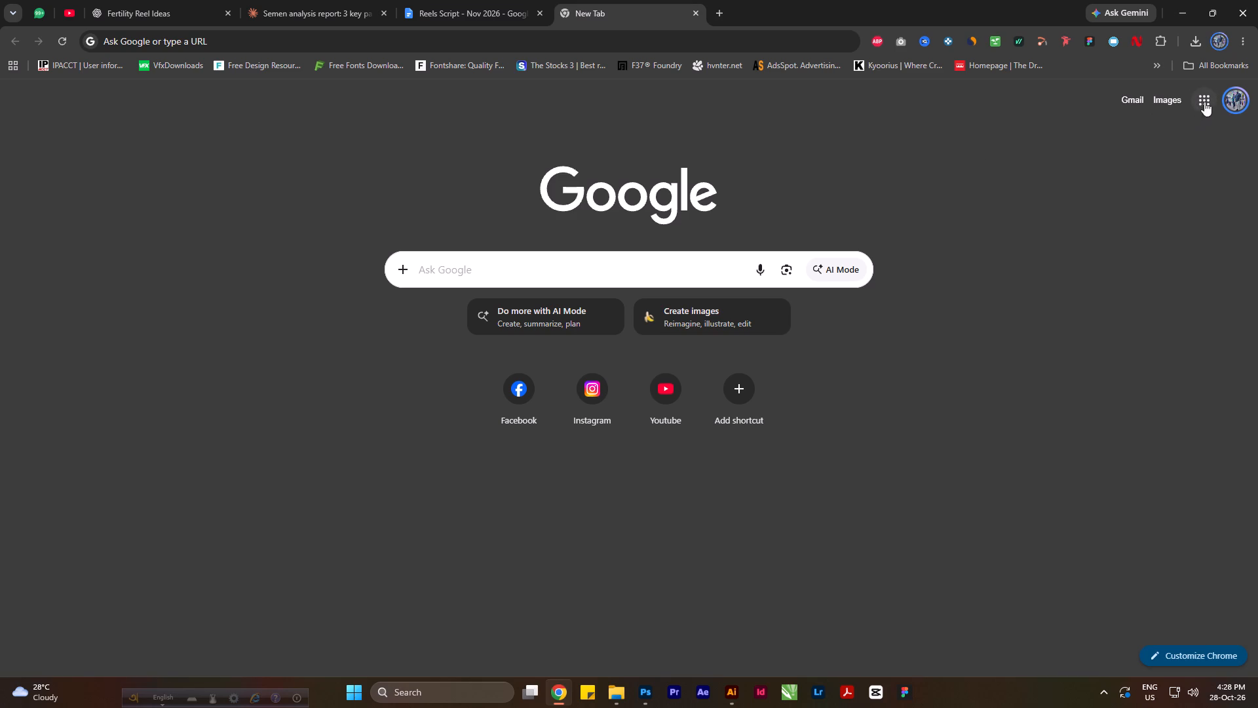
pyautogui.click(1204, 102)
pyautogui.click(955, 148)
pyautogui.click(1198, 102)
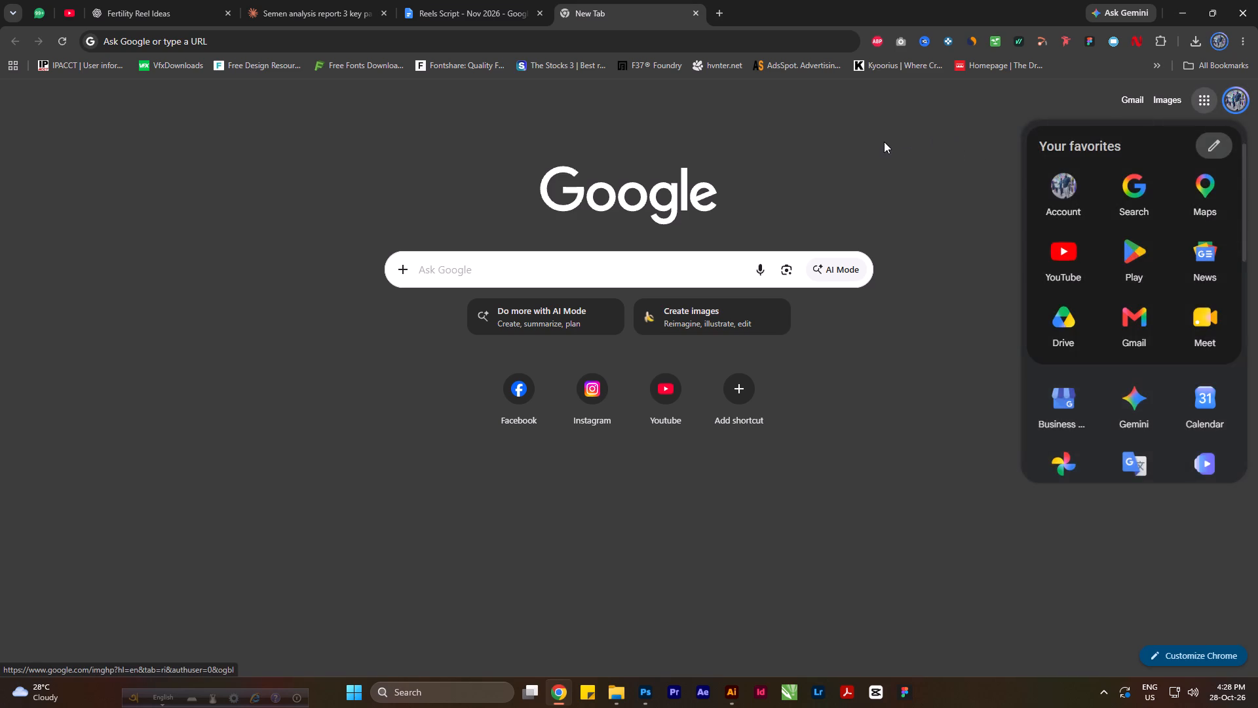
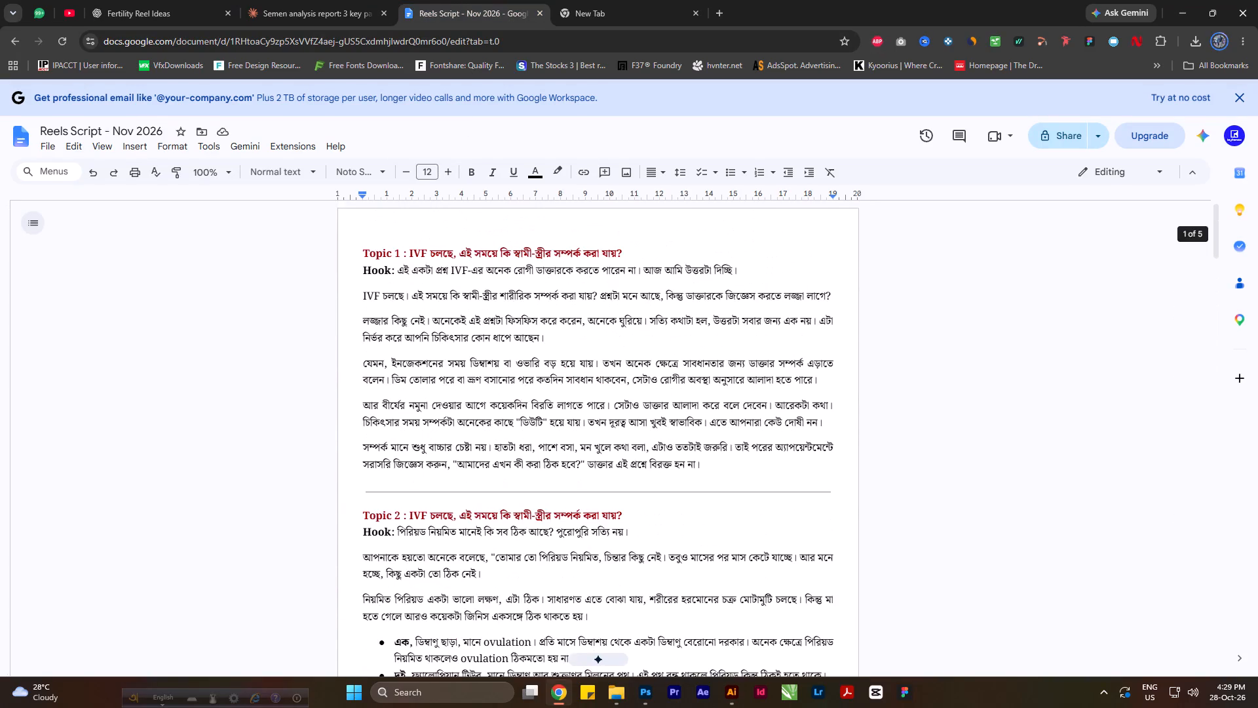
# Switch the new browser page to the keyframezz Google account and open its Google Docs home page.
pyautogui.click(636, 0)
pyautogui.click(1221, 106)
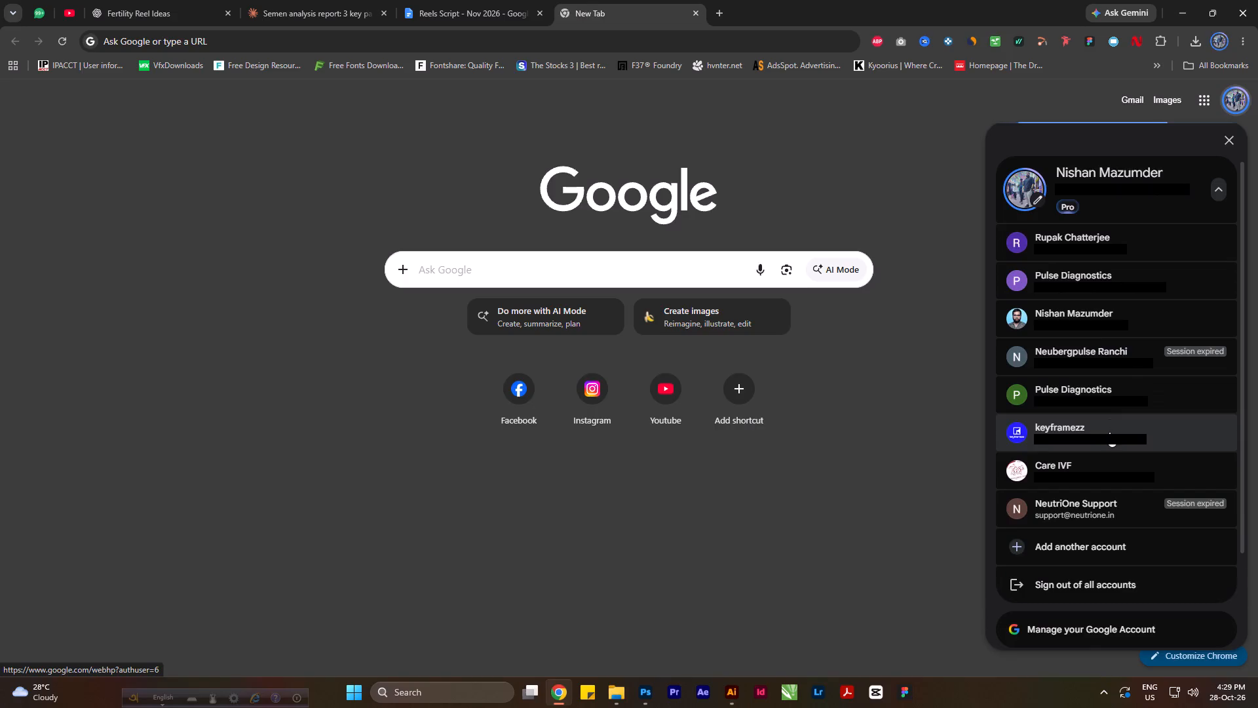
pyautogui.click(1109, 432)
pyautogui.click(1211, 96)
pyautogui.scroll(-1, 1158, 450)
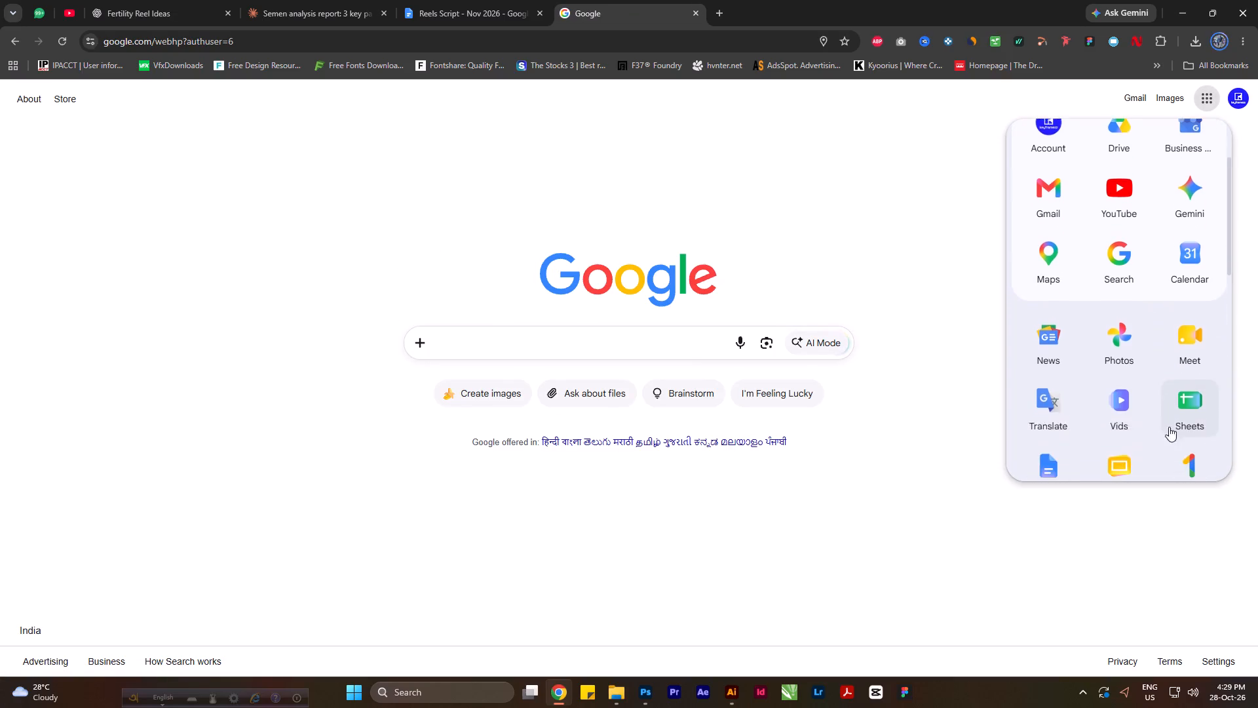
pyautogui.scroll(-2, 1113, 392)
pyautogui.click(1051, 326)
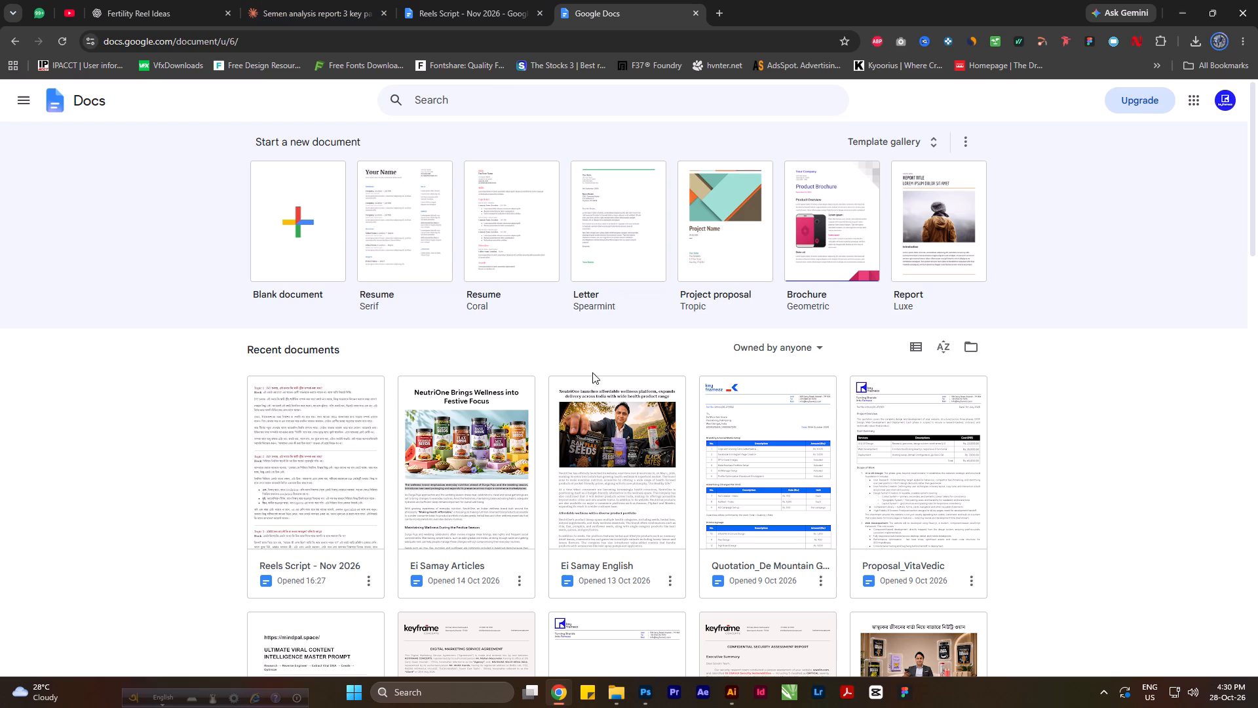
# Open Google Drive for the same account and go into the doctor's client folder.
pyautogui.click(1200, 92)
pyautogui.scroll(-2, 1128, 403)
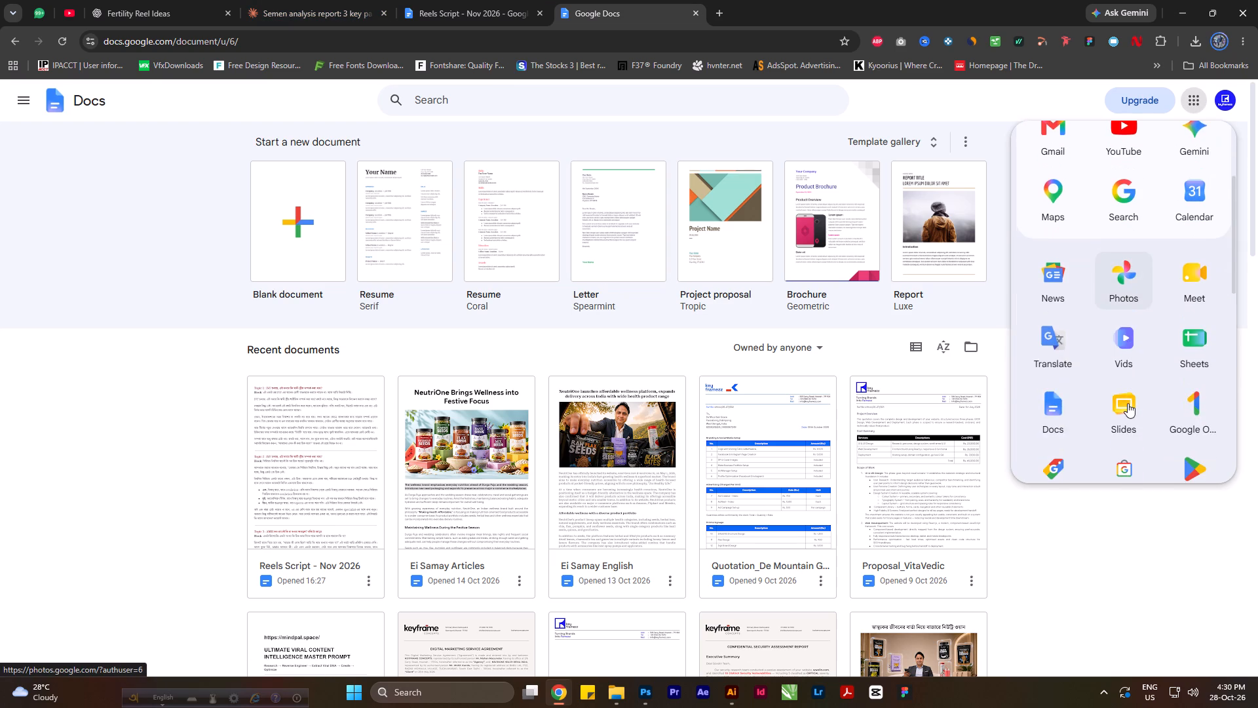
pyautogui.scroll(-4, 1089, 376)
pyautogui.scroll(11, 1088, 376)
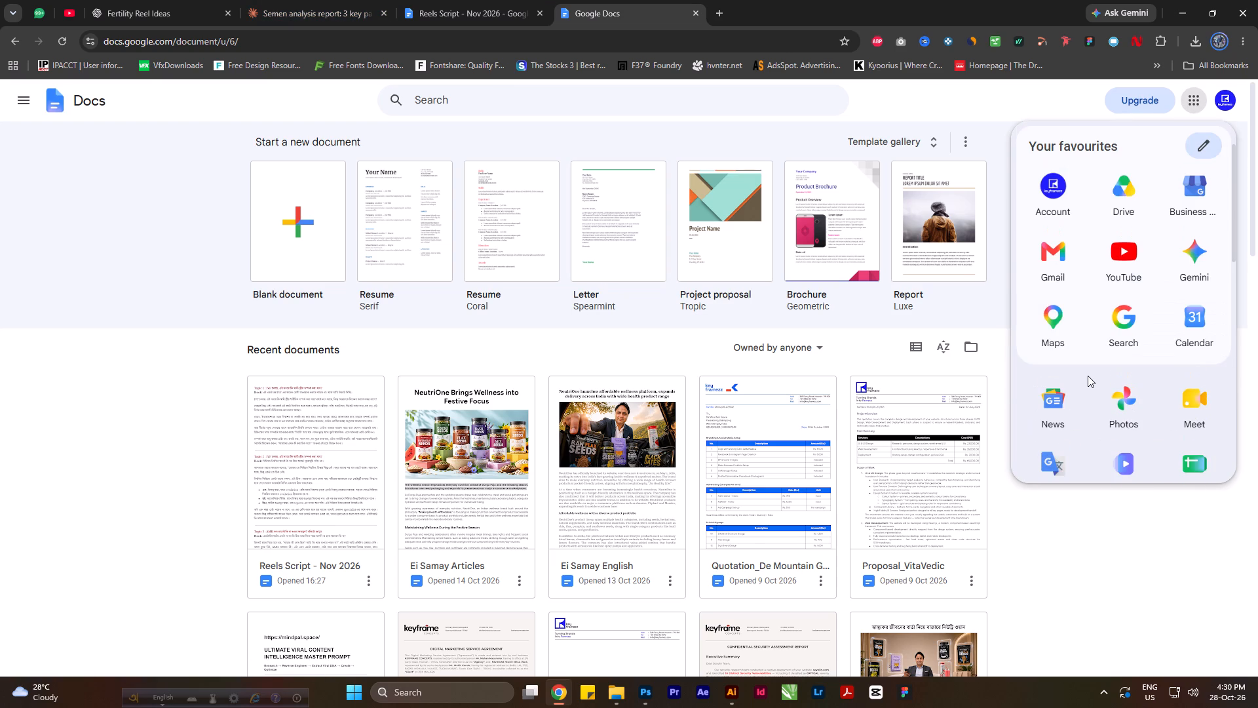
pyautogui.click(1127, 198)
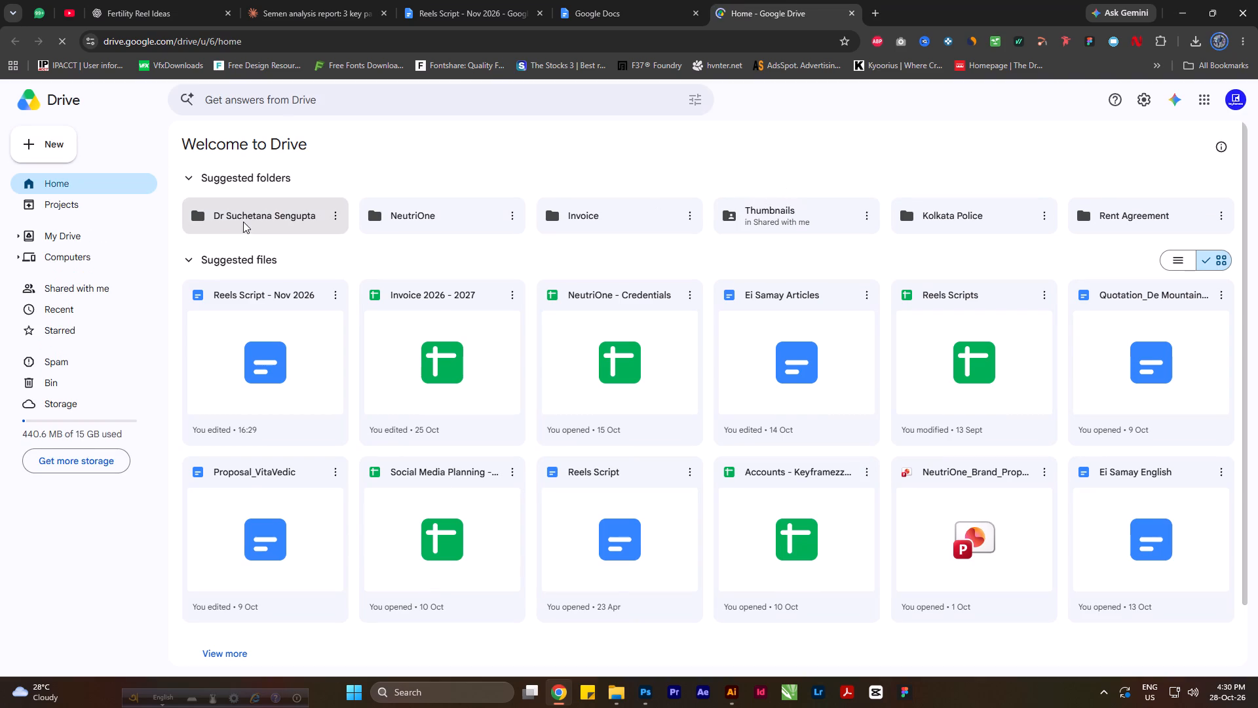
pyautogui.doubleClick(243, 222)
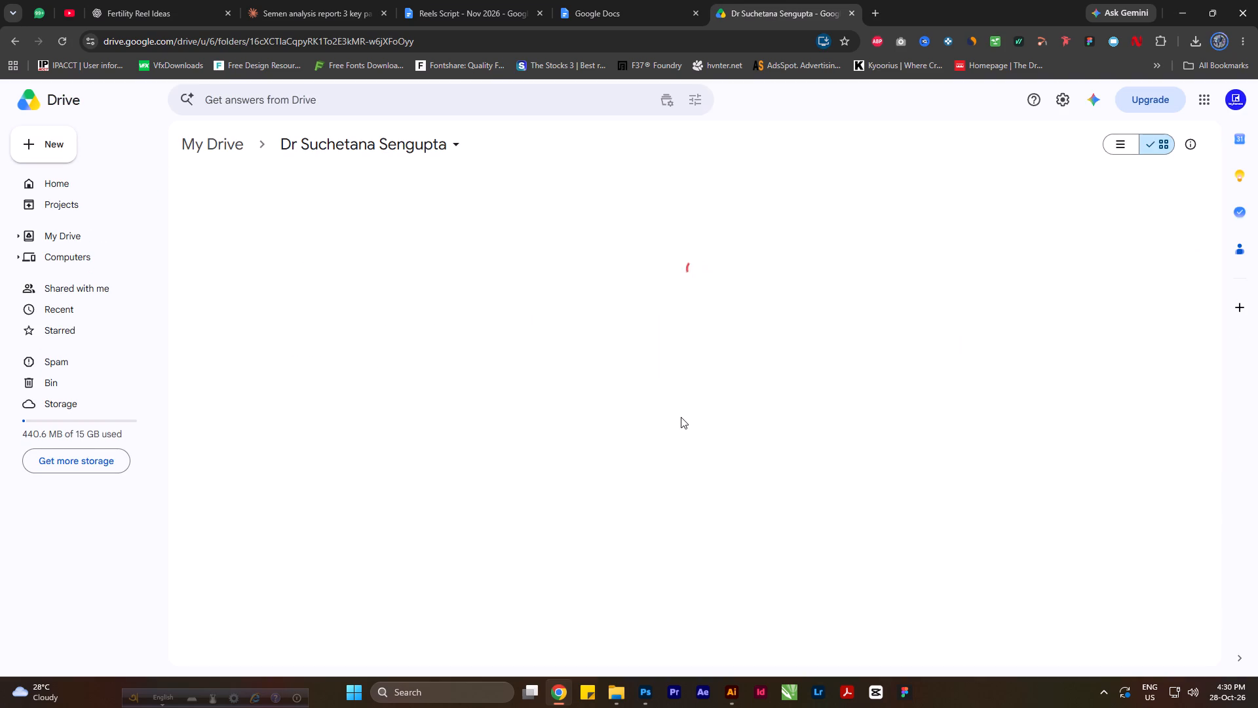
pyautogui.click(678, 376)
# Make a copy of the Reels Script - Nov 2026 document in the folder.
pyautogui.rightClick(252, 285)
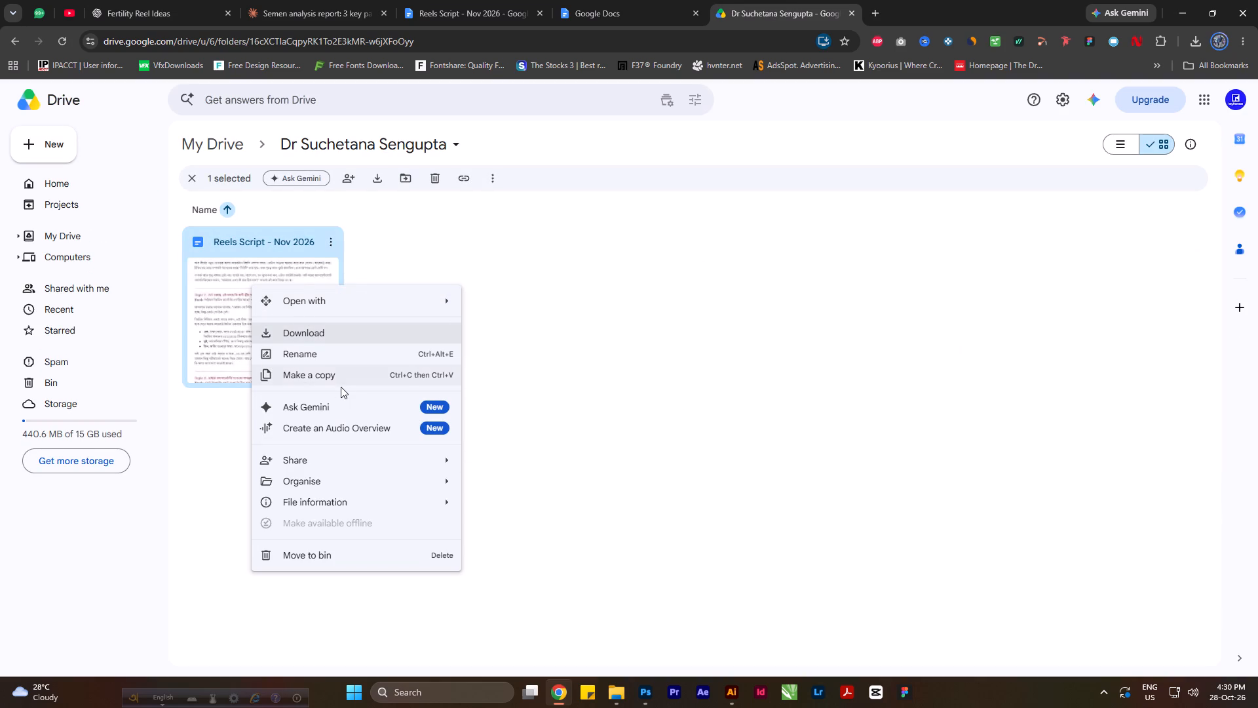
pyautogui.click(345, 375)
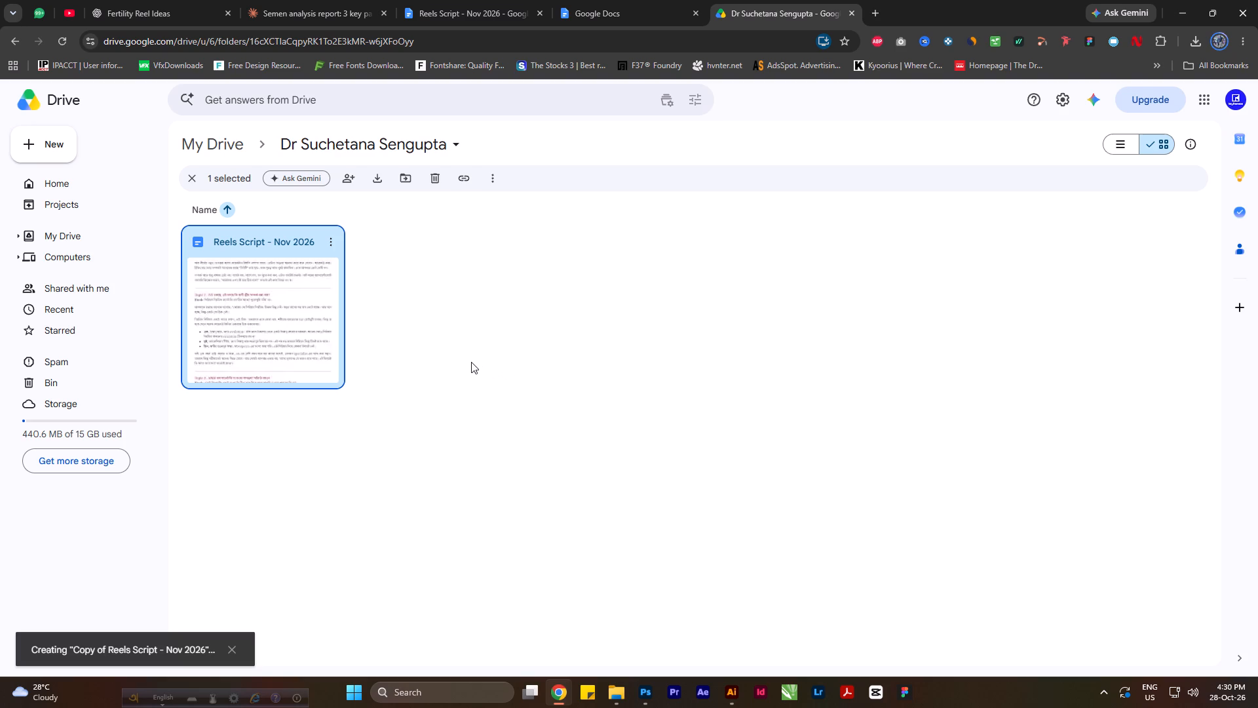
# Rename the copied document as "Reels Script - Dec 2026".
pyautogui.click(331, 242)
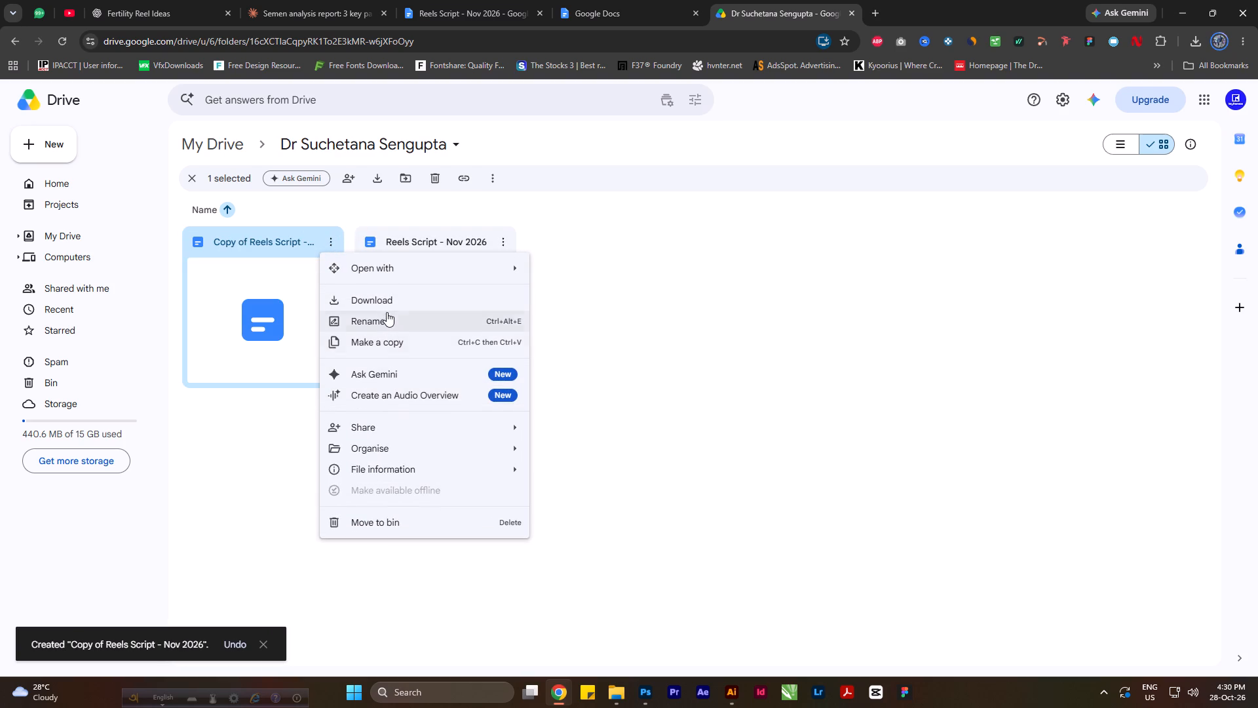
pyautogui.click(386, 316)
pyautogui.press('Left')
pyautogui.hotkey('ctrl', 'shift', 'Right')
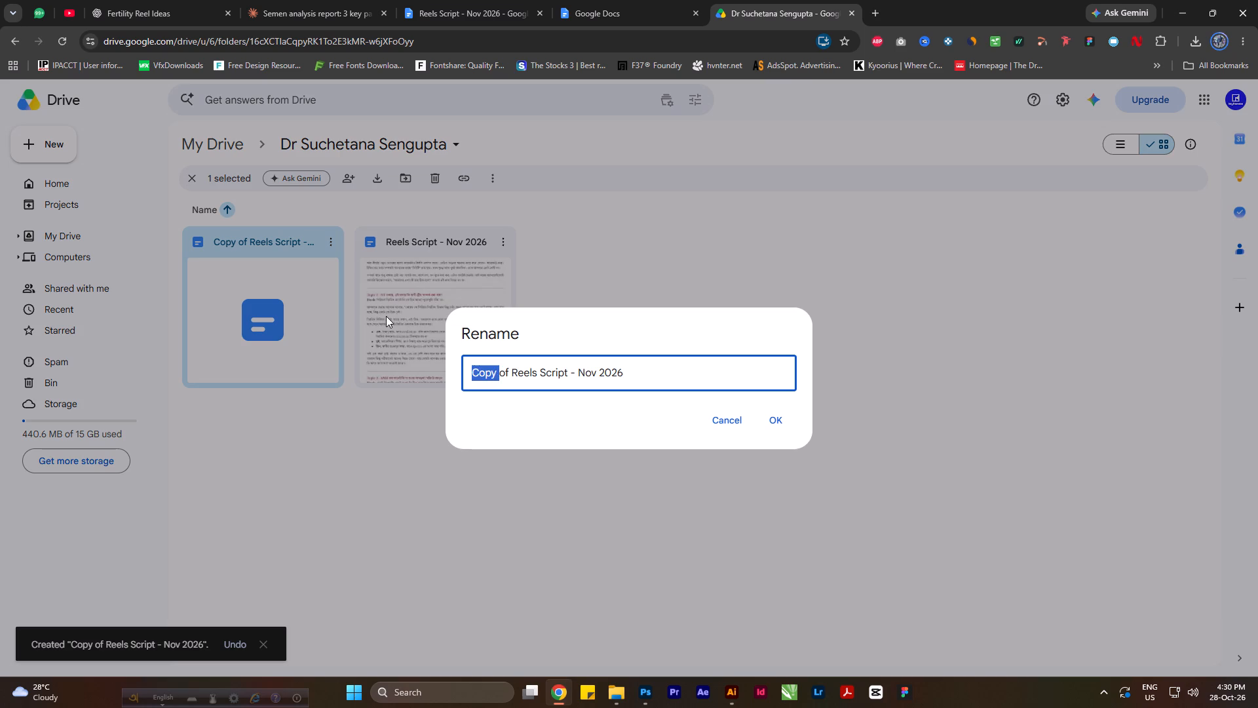
pyautogui.hotkey('ctrl', 'shift', 'Right')
pyautogui.press('BackSpace')
pyautogui.hotkey('ctrl', 'Right')
pyautogui.hotkey('ctrl', 'Right')
pyautogui.hotkey('ctrl', 'Right')
pyautogui.hotkey('ctrl', 'Right')
pyautogui.press('Left')
pyautogui.hotkey('ctrl', 'shift', 'Left')
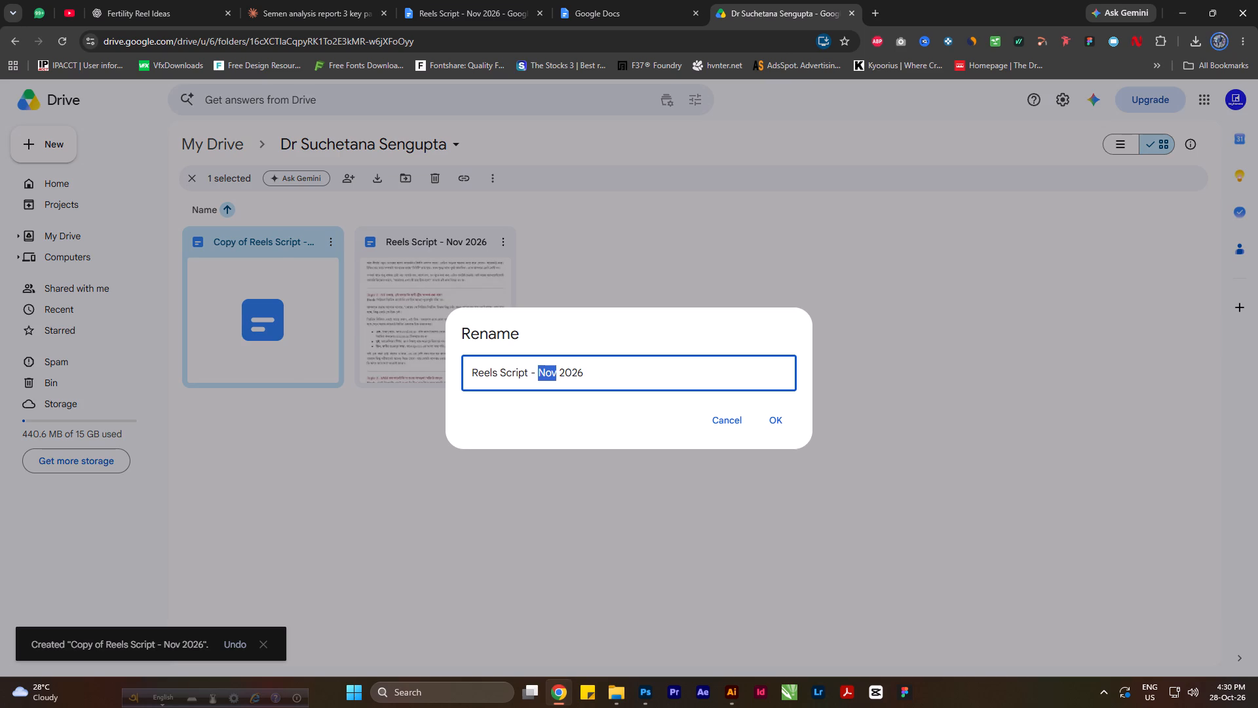
pyautogui.write('Dec')
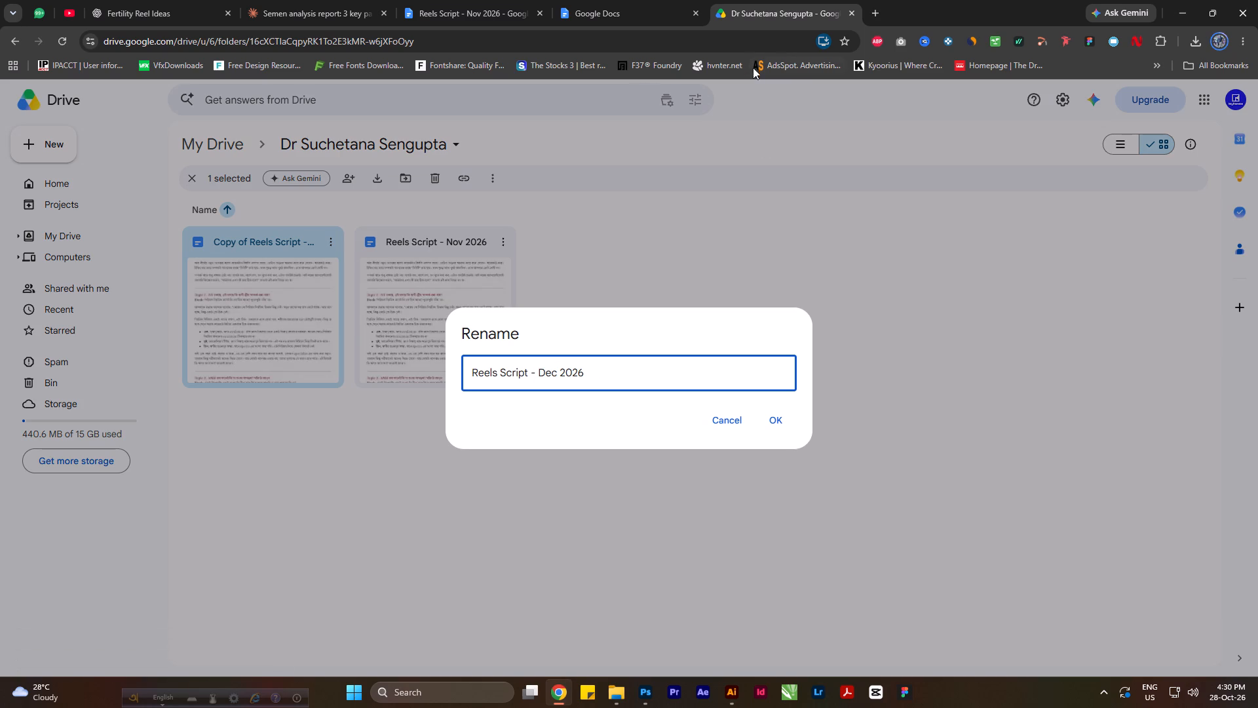
pyautogui.click(781, 417)
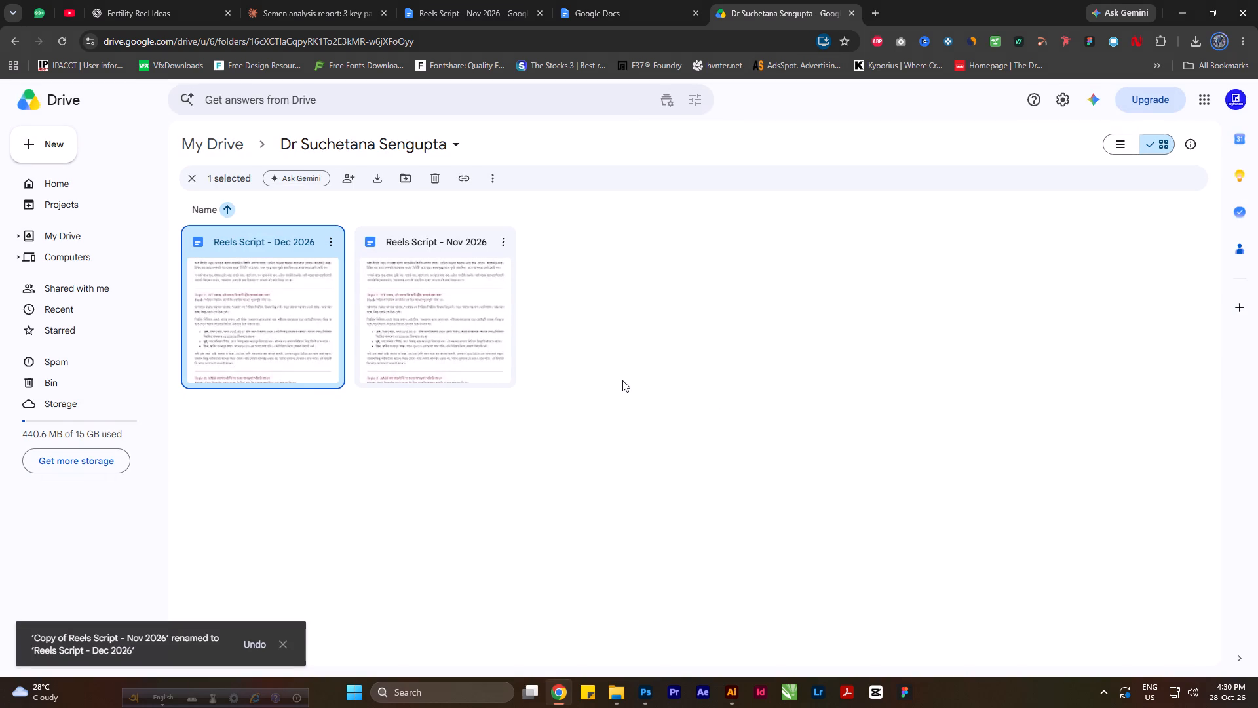
# Open Reels Script - Dec 2026, close the Drive folder page and go back to the Google Docs home page.
pyautogui.doubleClick(249, 246)
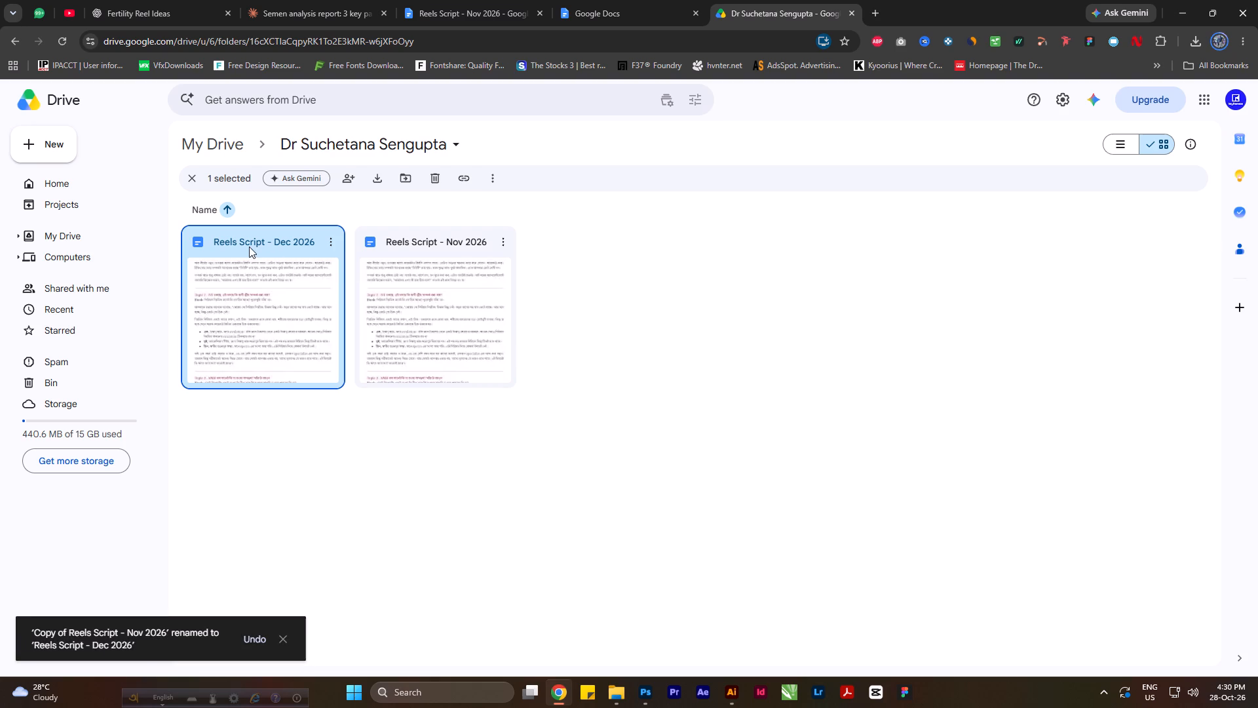
pyautogui.click(758, 3)
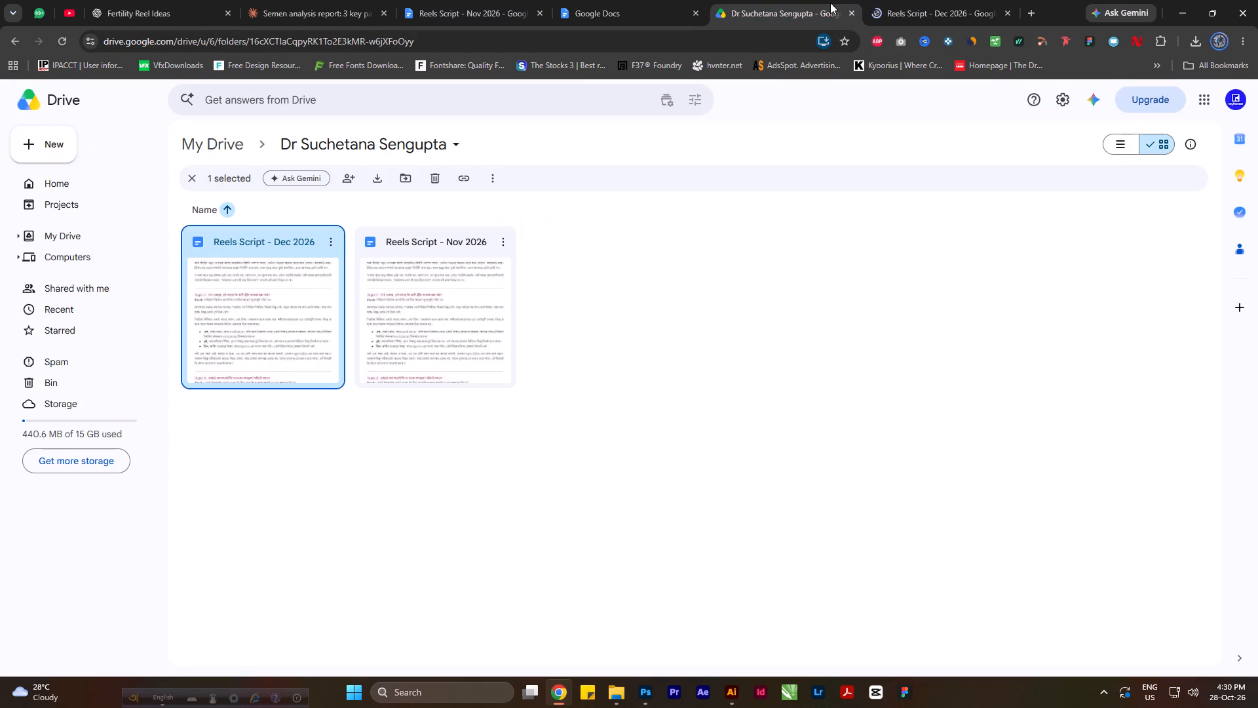
pyautogui.click(853, 11)
pyautogui.click(642, 0)
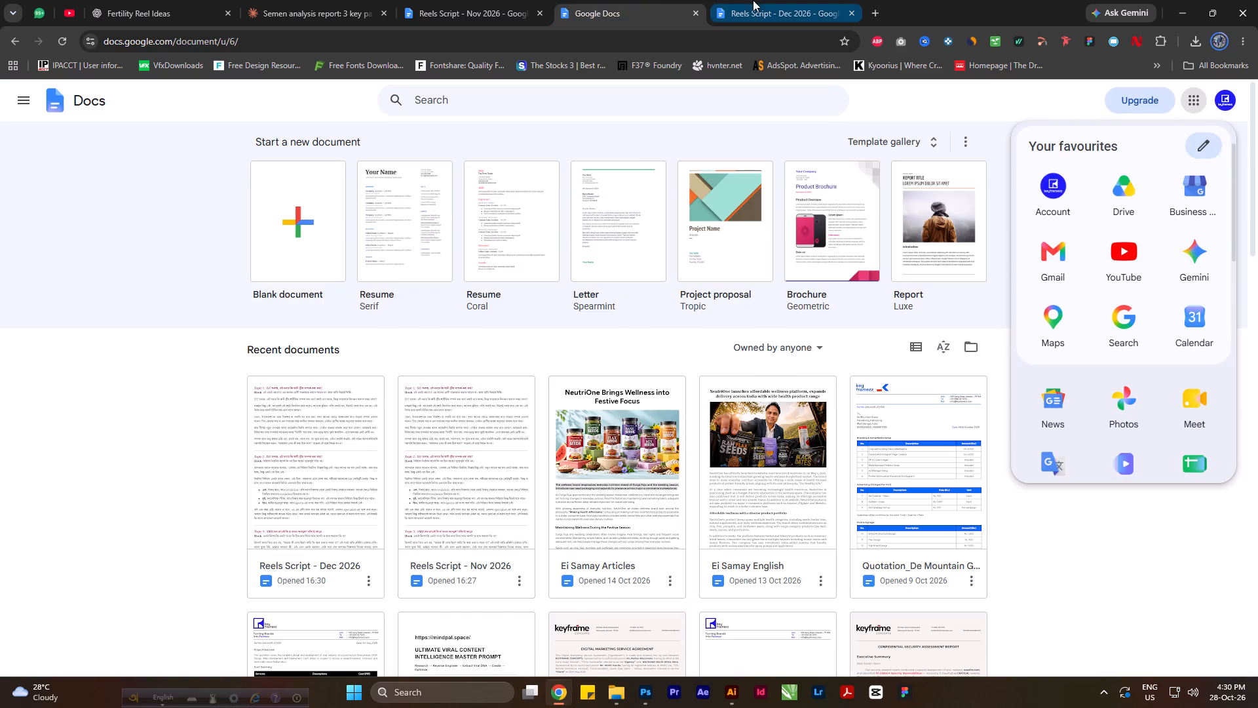
# Switch to the Reels Script - Dec 2026 document and look it over, ending at Topic 1 on the first page.
pyautogui.click(753, 0)
pyautogui.scroll(-20, 573, 307)
pyautogui.scroll(-20, 573, 307)
pyautogui.scroll(-20, 573, 307)
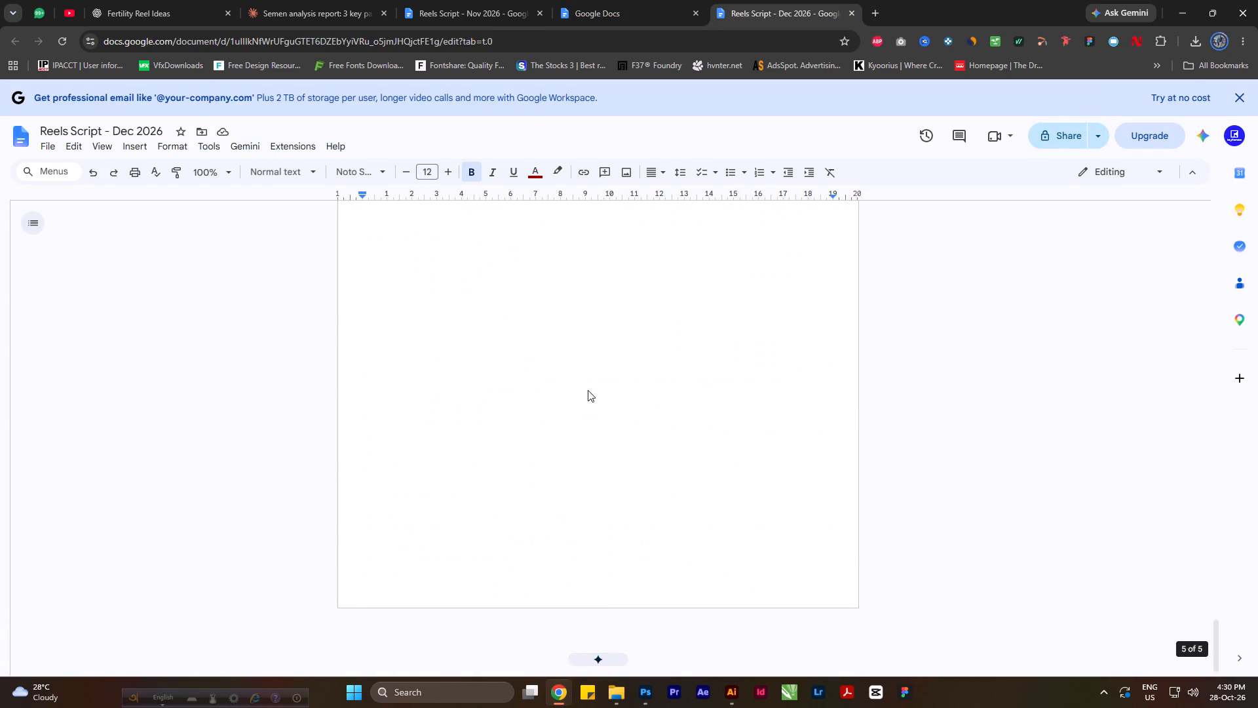
pyautogui.scroll(20, 655, 401)
pyautogui.scroll(20, 655, 401)
pyautogui.scroll(12, 655, 401)
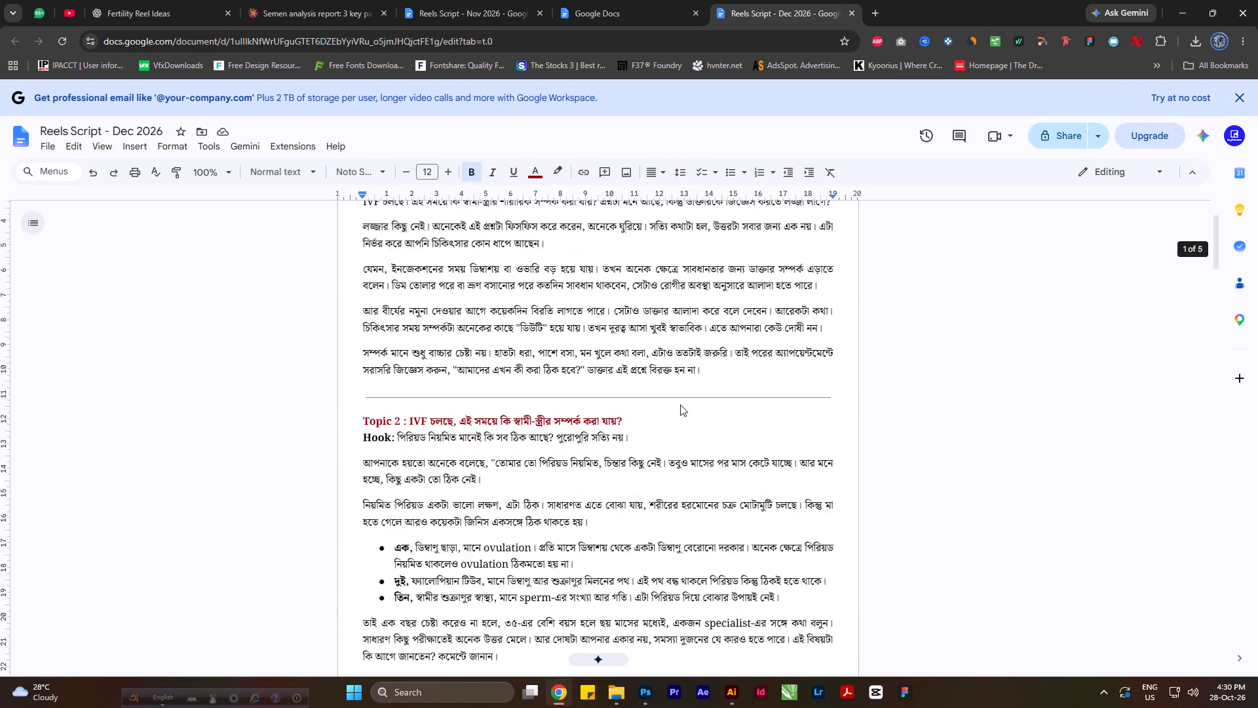
pyautogui.scroll(8, 680, 404)
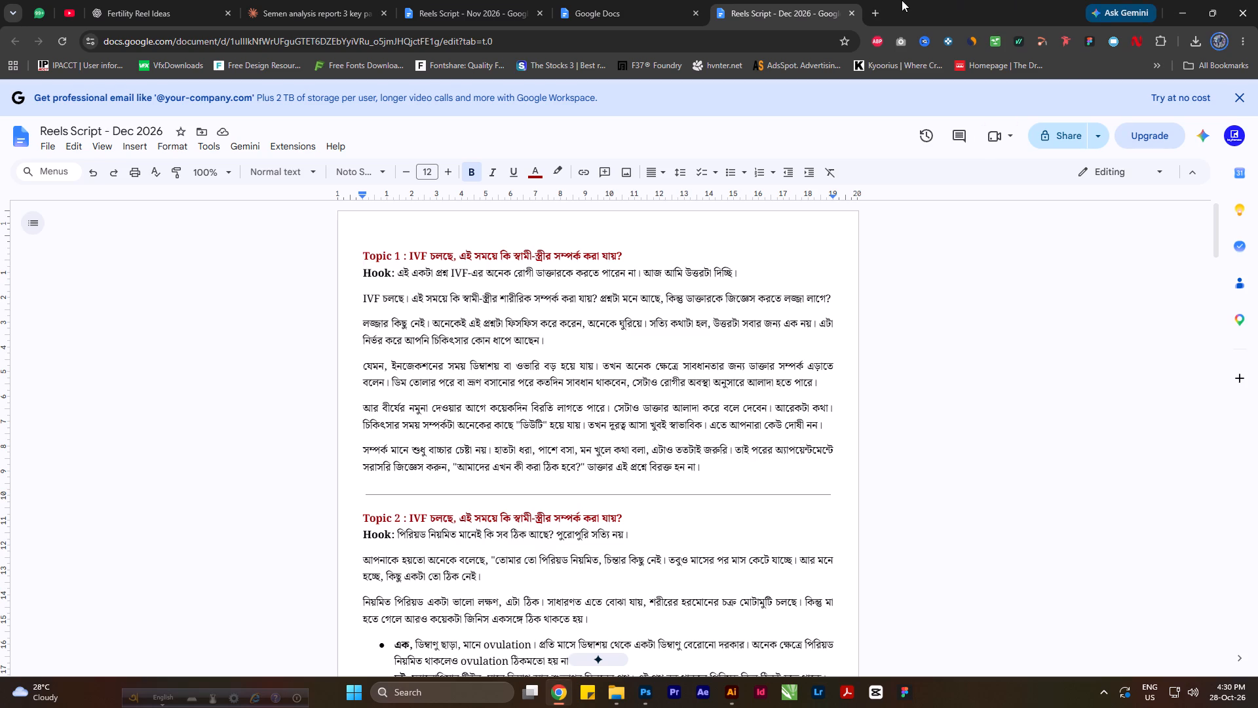
# Open a new blank browser page and bring up the list of Google apps for its account.
pyautogui.click(883, 0)
pyautogui.click(1208, 94)
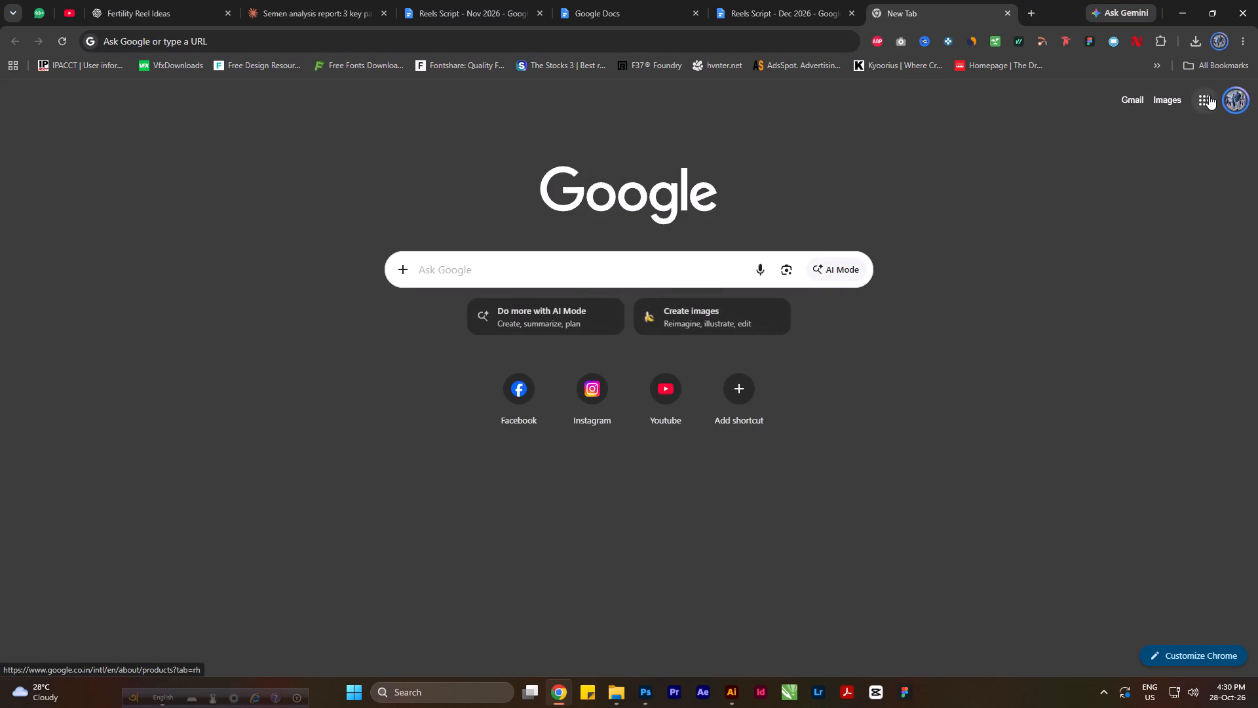
pyautogui.click(953, 127)
pyautogui.click(706, 0)
pyautogui.click(930, 0)
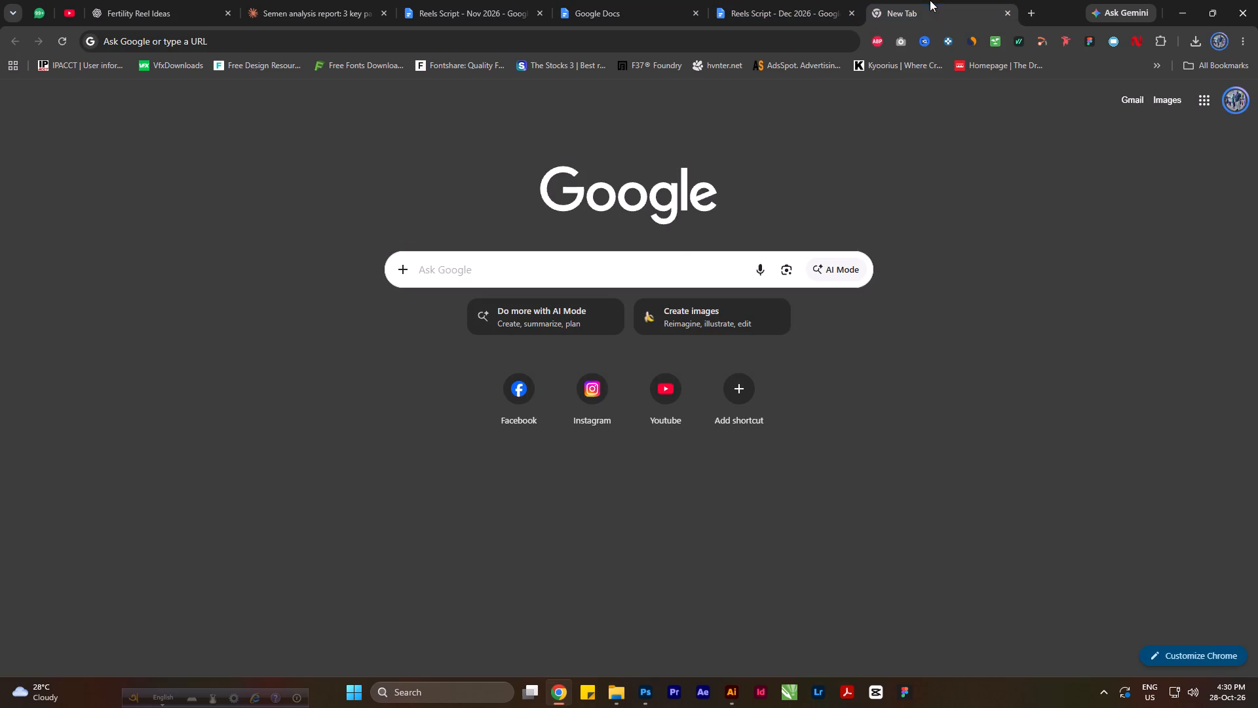
pyautogui.click(1194, 98)
pyautogui.scroll(-2, 1097, 338)
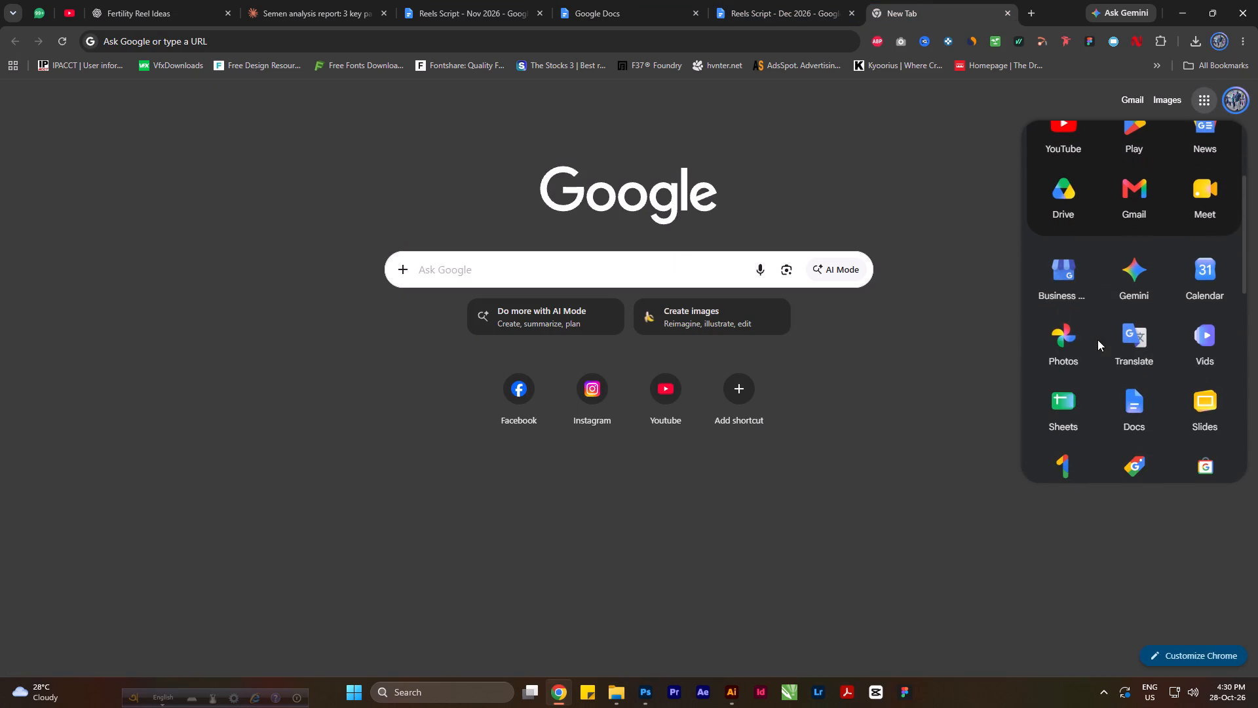
pyautogui.scroll(1, 980, 304)
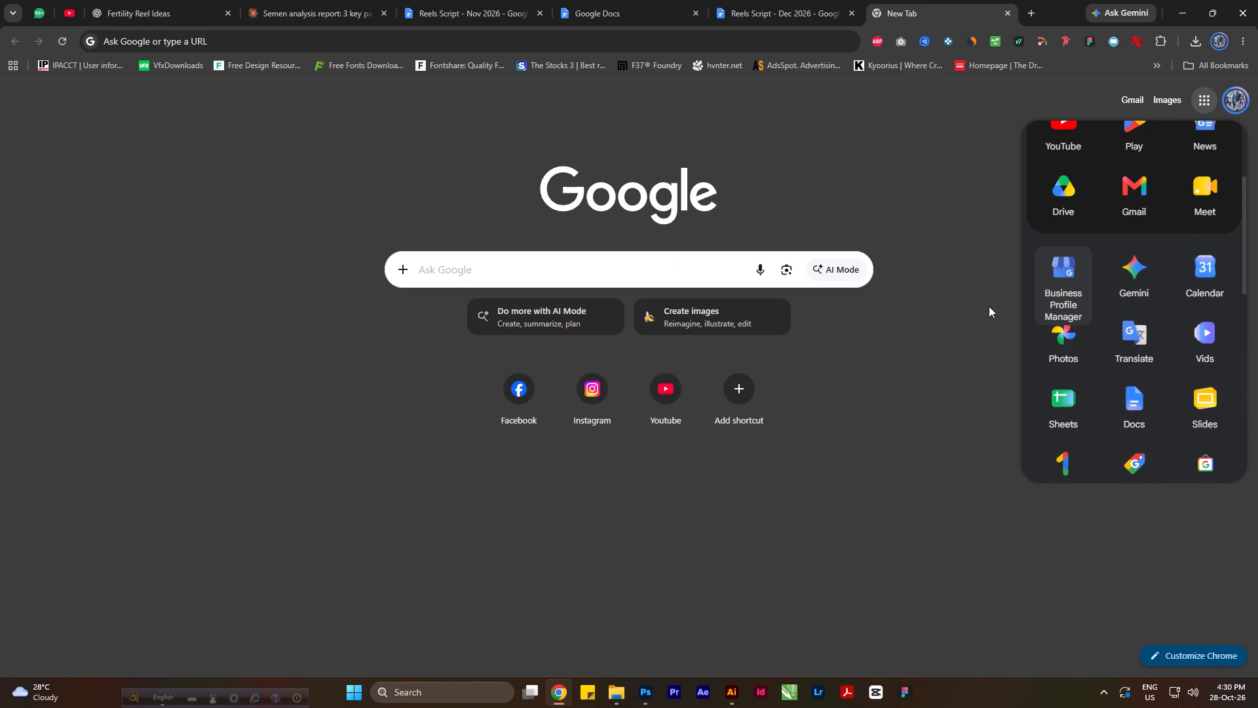
pyautogui.click(993, 307)
pyautogui.click(1205, 103)
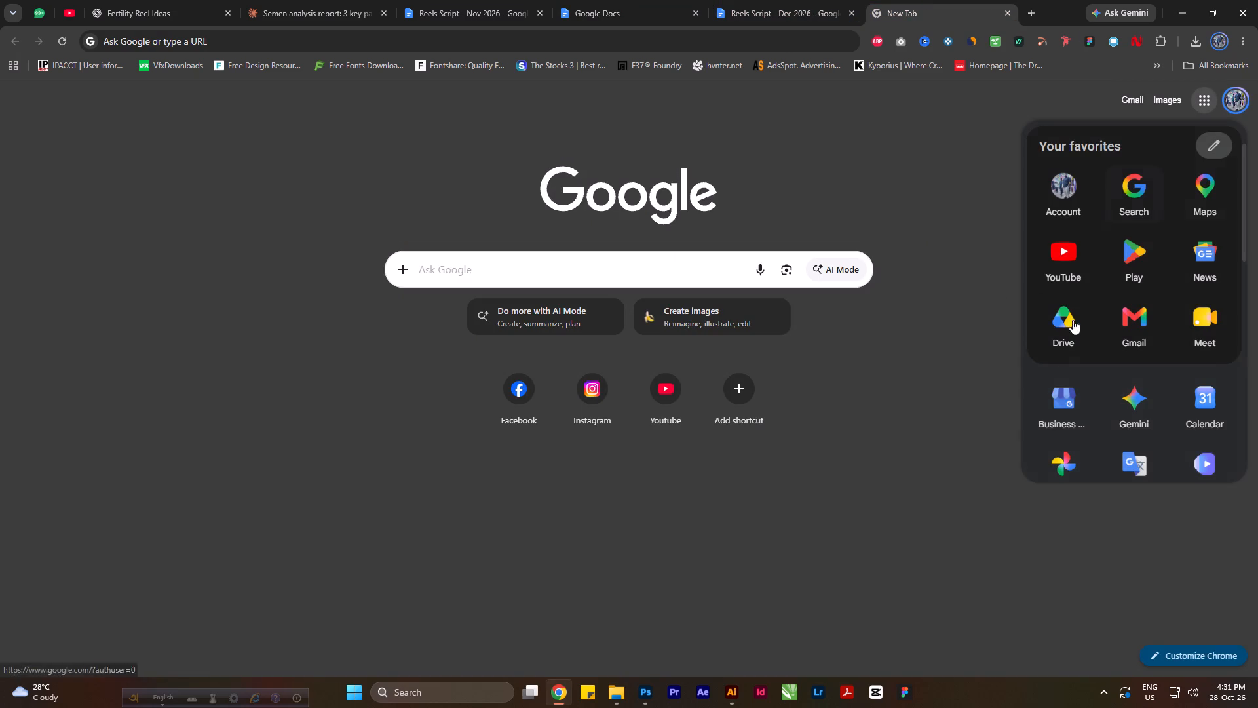
pyautogui.scroll(4, 1044, 354)
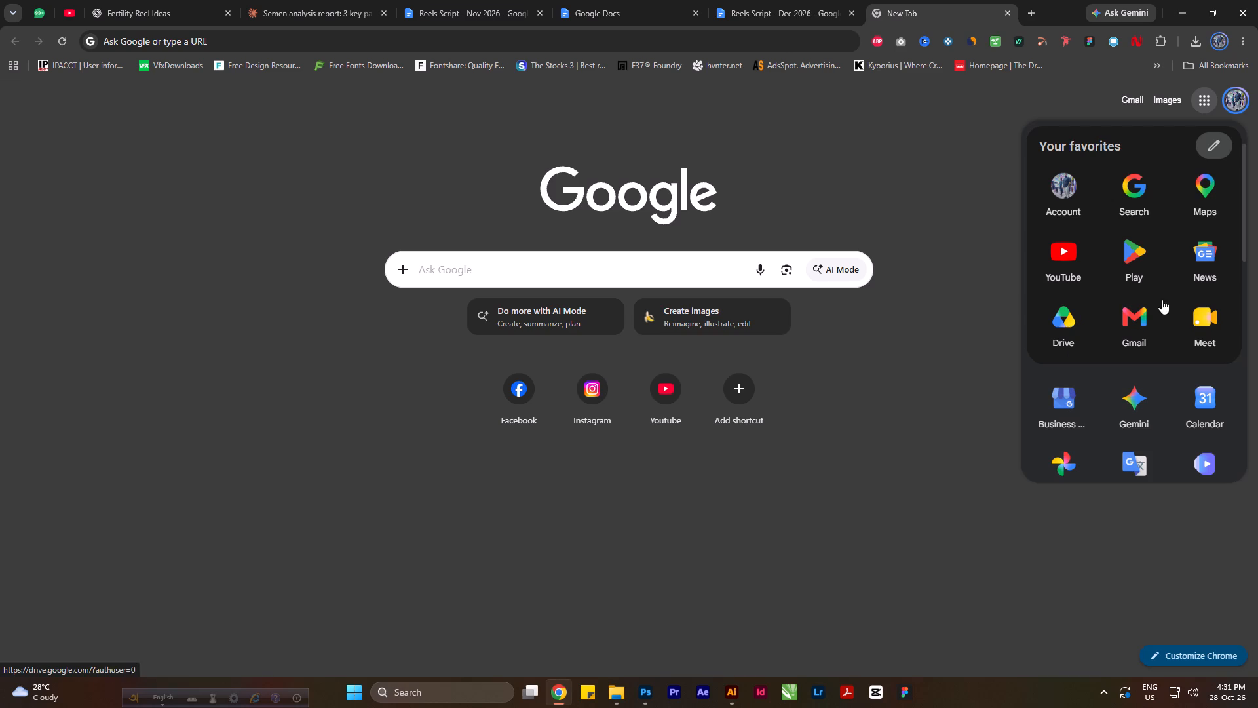